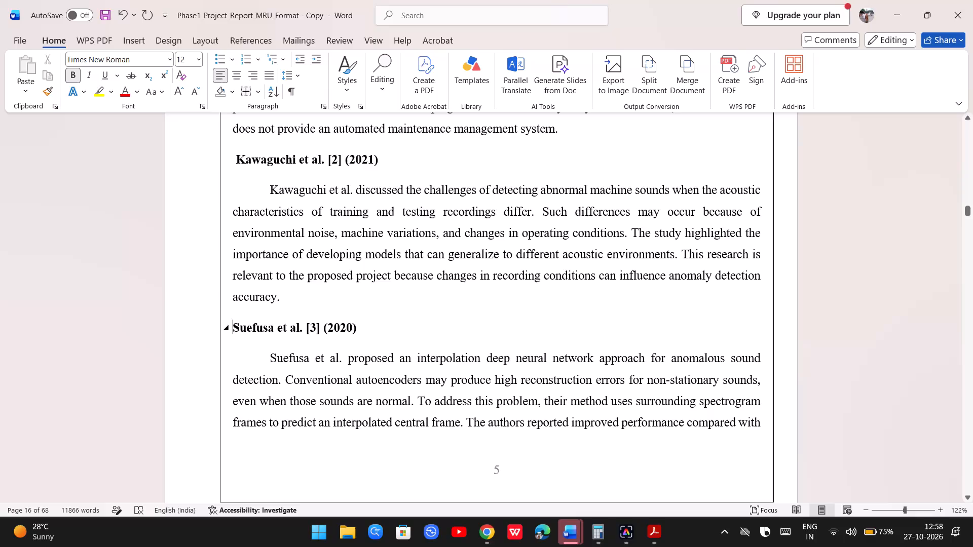
Delete the section number 2.2.4 and the leading space from the Perez-Castanos et al. [4] (2020) heading.
{"action": "scroll", "coordinate": [247, 326], "scroll_direction": "down", "scroll_amount": 3}
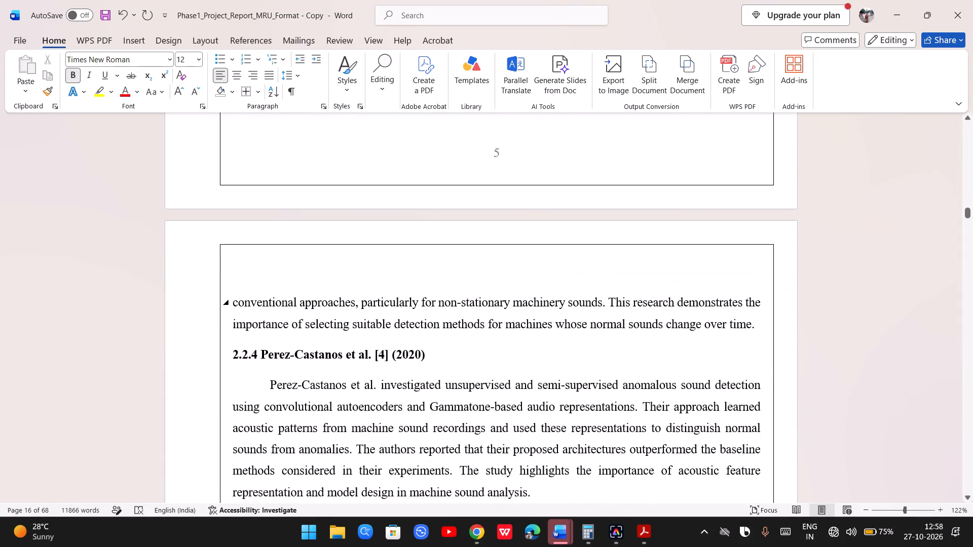
{"action": "left_click", "coordinate": [257, 351]}
{"action": "key", "text": "BackSpace"}
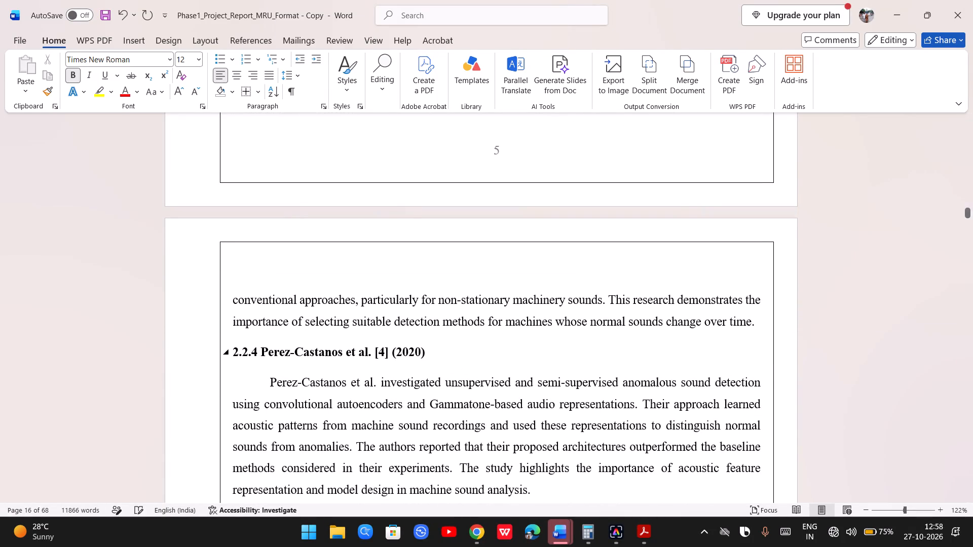
{"action": "key", "text": "BackSpace"}
{"action": "key", "text": "BackSpace"}
{"action": "key", "text": "BackSpace"}
{"action": "key", "text": "BackSpace"}
{"action": "key", "text": "Right"}
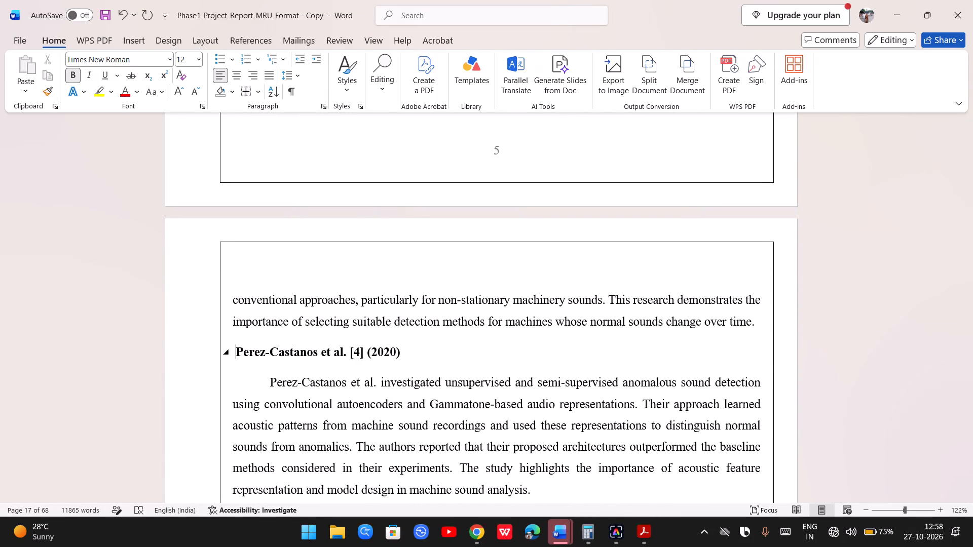
{"action": "key", "text": "BackSpace"}
Delete the section number 2.2.6 from the Singh et al. [6] (2022) heading.
{"action": "scroll", "coordinate": [257, 351], "scroll_direction": "down", "scroll_amount": 3}
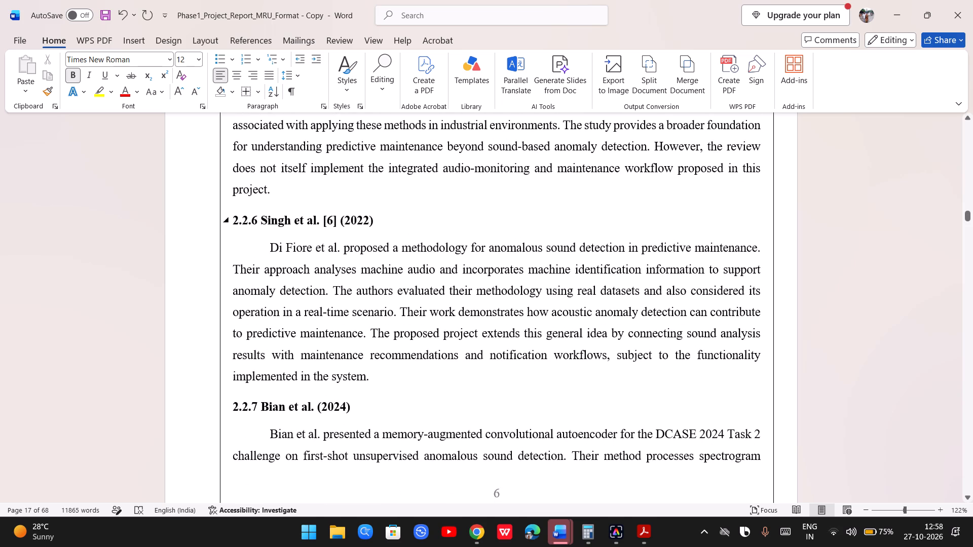
{"action": "left_click", "coordinate": [261, 229]}
{"action": "key", "text": "BackSpace"}
{"action": "key", "text": "BackSpace"}
{"action": "key", "text": "BackSpace"}
{"action": "key", "text": "BackSpace"}
{"action": "key", "text": "BackSpace"}
{"action": "key", "text": "BackSpace"}
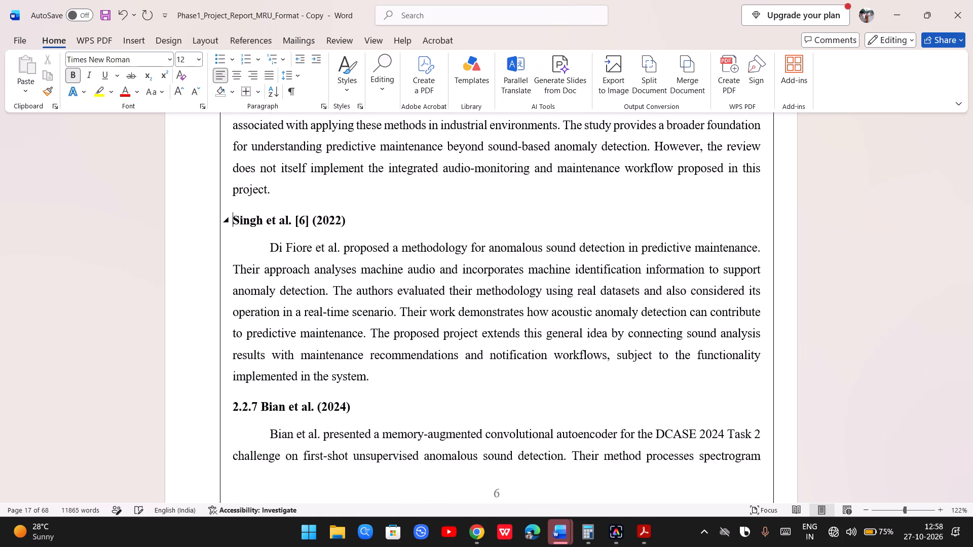
Delete the section number 2.2.7 from the Bian et al. (2024) heading.
{"action": "scroll", "coordinate": [261, 229], "scroll_direction": "down", "scroll_amount": 1}
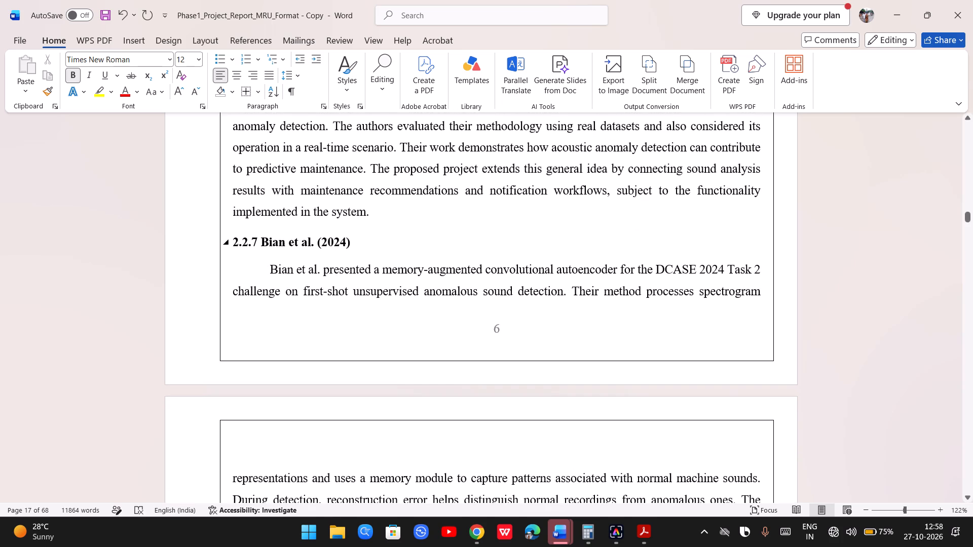
{"action": "left_click", "coordinate": [265, 237]}
{"action": "key", "text": "Left"}
{"action": "key", "text": "BackSpace"}
{"action": "key", "text": "BackSpace"}
{"action": "key", "text": "BackSpace"}
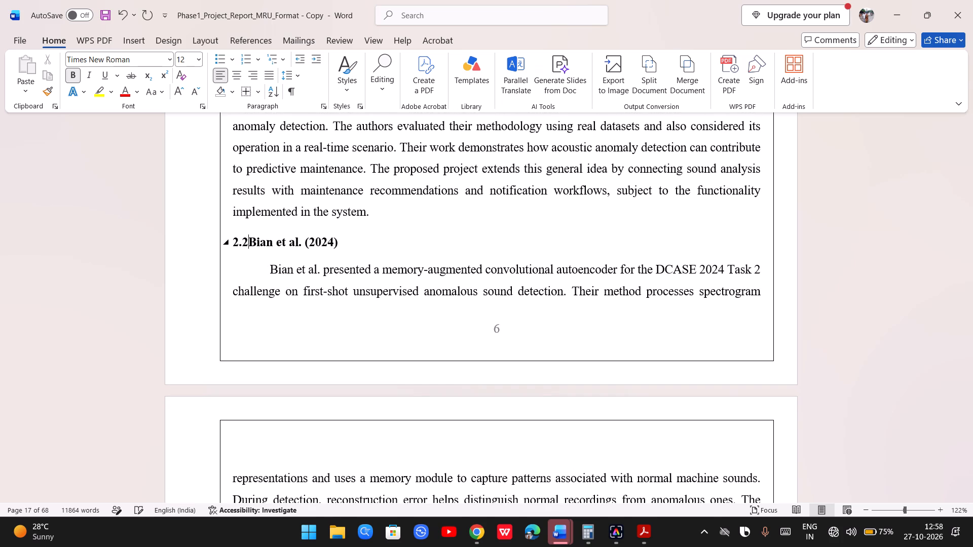
{"action": "key", "text": "BackSpace"}
{"action": "key", "text": "BackSpace"}
{"action": "key", "text": "BackSpace"}
Delete the section number 2.2.6 from the Literature Summary Table heading above Table 2.1.
{"action": "scroll", "coordinate": [265, 237], "scroll_direction": "down", "scroll_amount": 1}
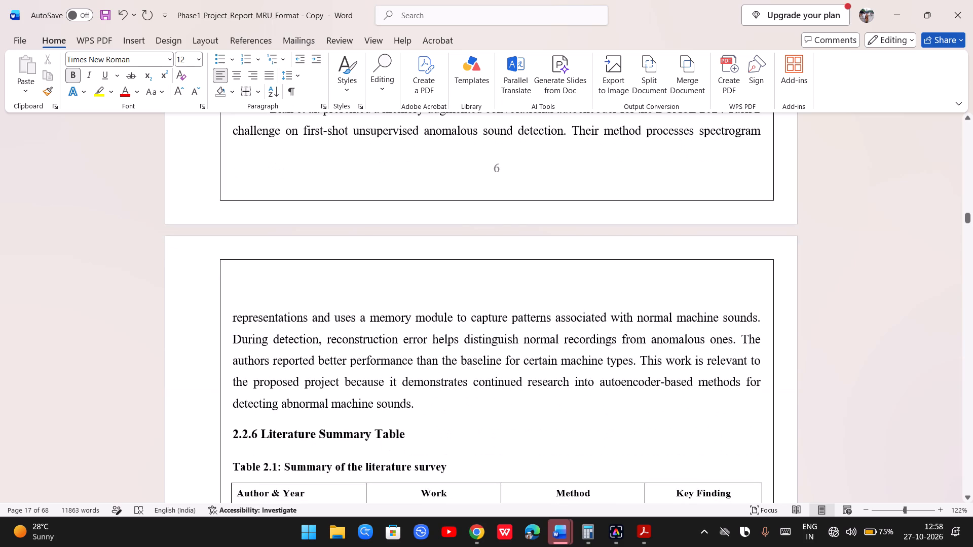
{"action": "scroll", "coordinate": [277, 340], "scroll_direction": "down", "scroll_amount": 1}
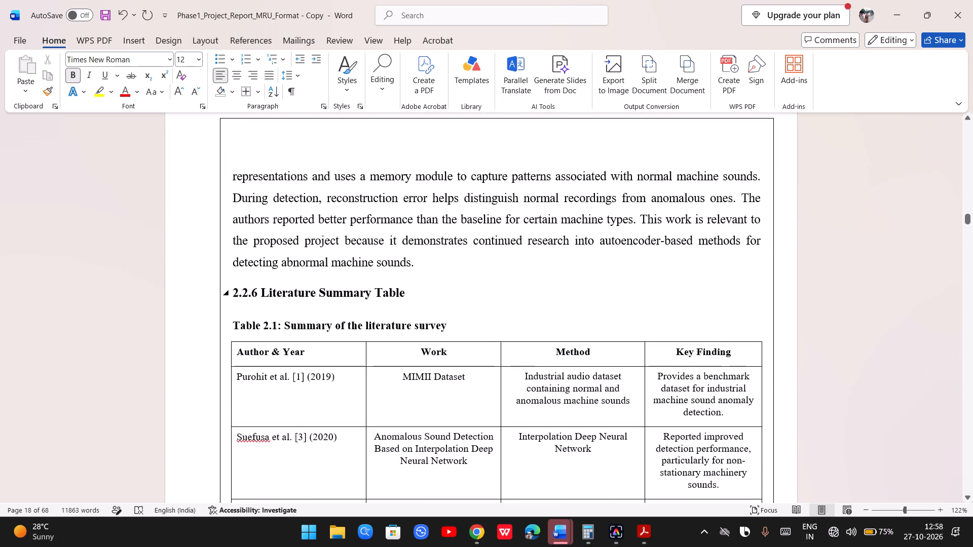
{"action": "scroll", "coordinate": [261, 298], "scroll_direction": "up", "scroll_amount": 3}
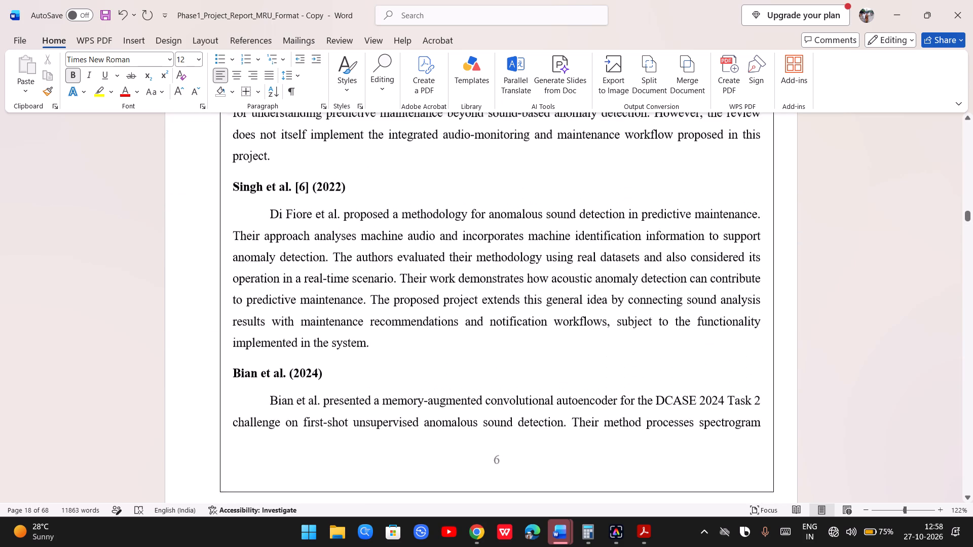
{"action": "scroll", "coordinate": [261, 298], "scroll_direction": "down", "scroll_amount": 3}
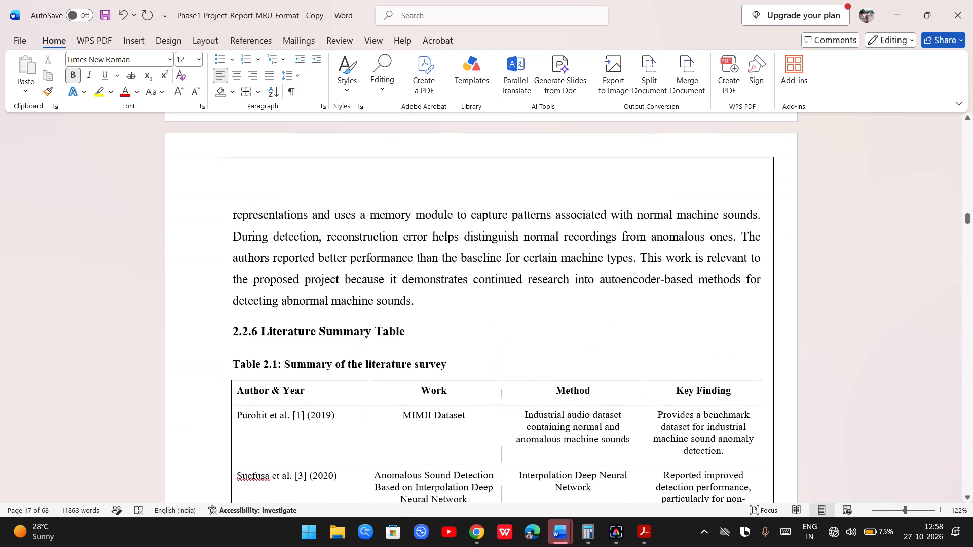
{"action": "left_click", "coordinate": [260, 328]}
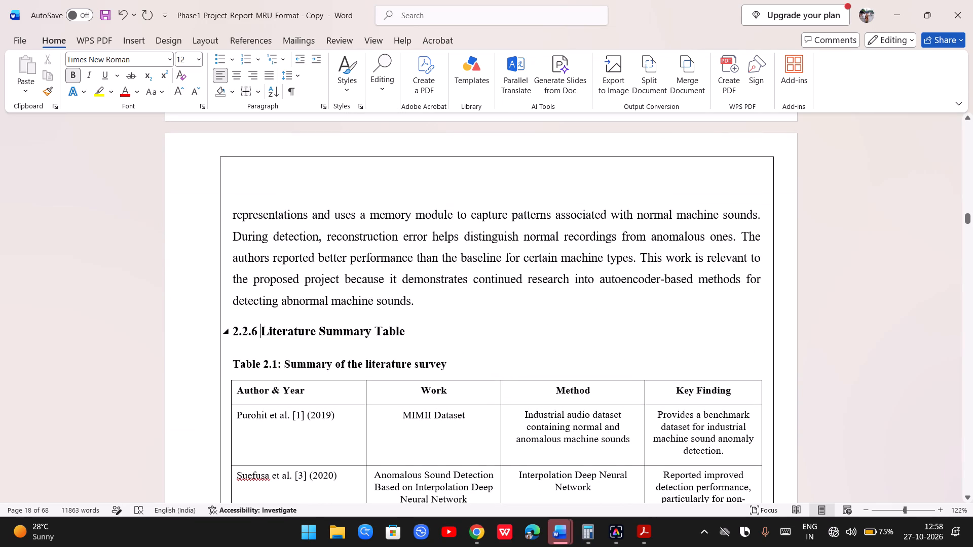
{"action": "key", "text": "BackSpace"}
{"action": "key", "text": "BackSpace"}
{"action": "key", "text": "BackSpace"}
{"action": "key", "text": "BackSpace"}
{"action": "key", "text": "BackSpace"}
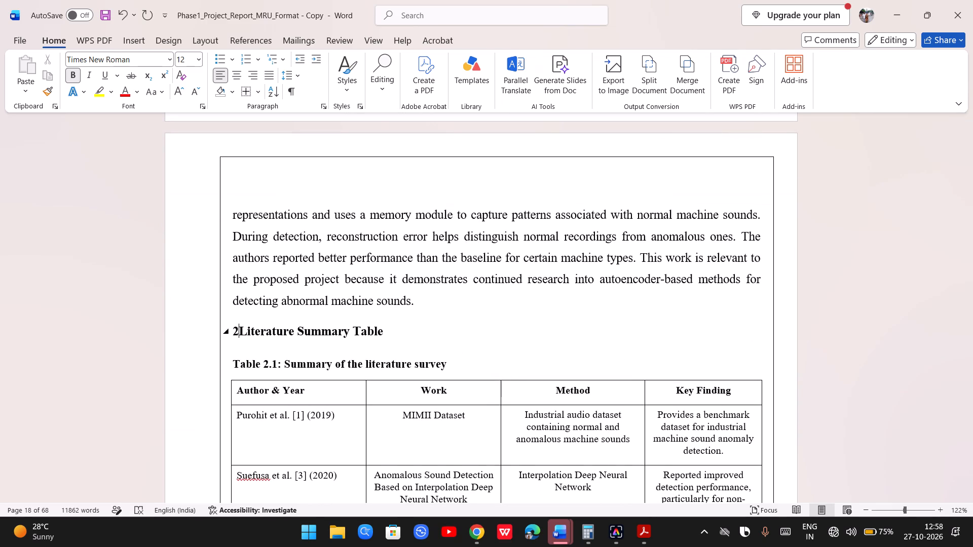
{"action": "key", "text": "BackSpace"}
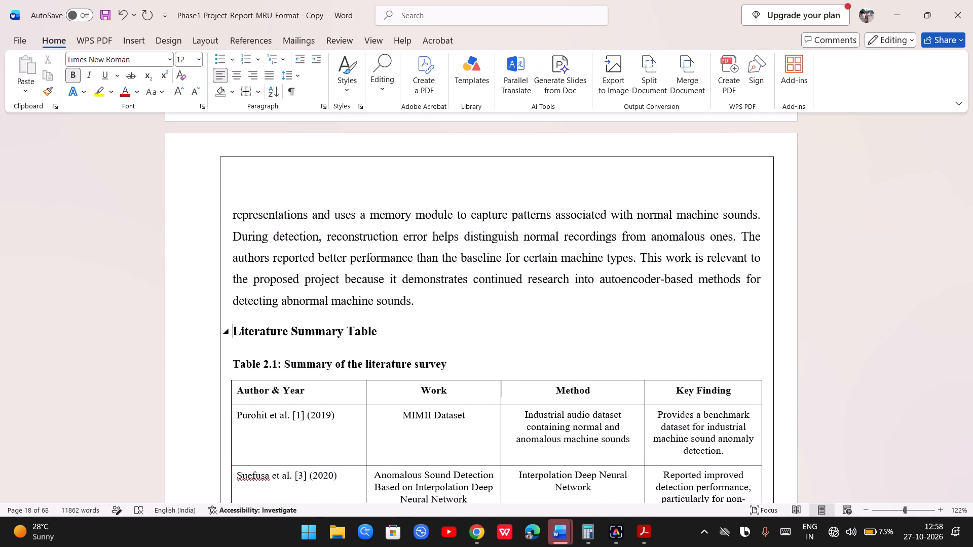
Undo the last three character deletions in the Literature Summary Table heading, restoring its 2.2 prefix.
{"action": "scroll", "coordinate": [260, 328], "scroll_direction": "down", "scroll_amount": 2}
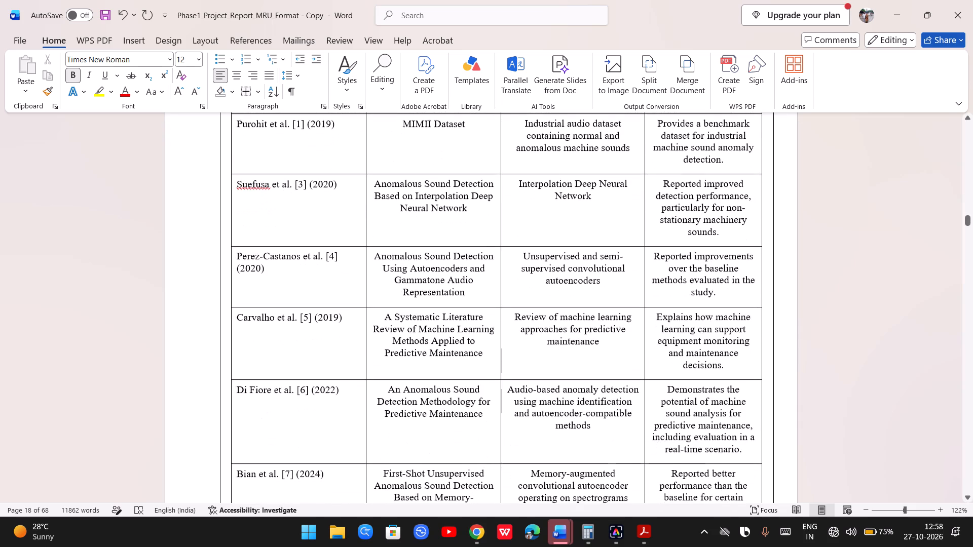
{"action": "key", "text": "ctrl+z"}
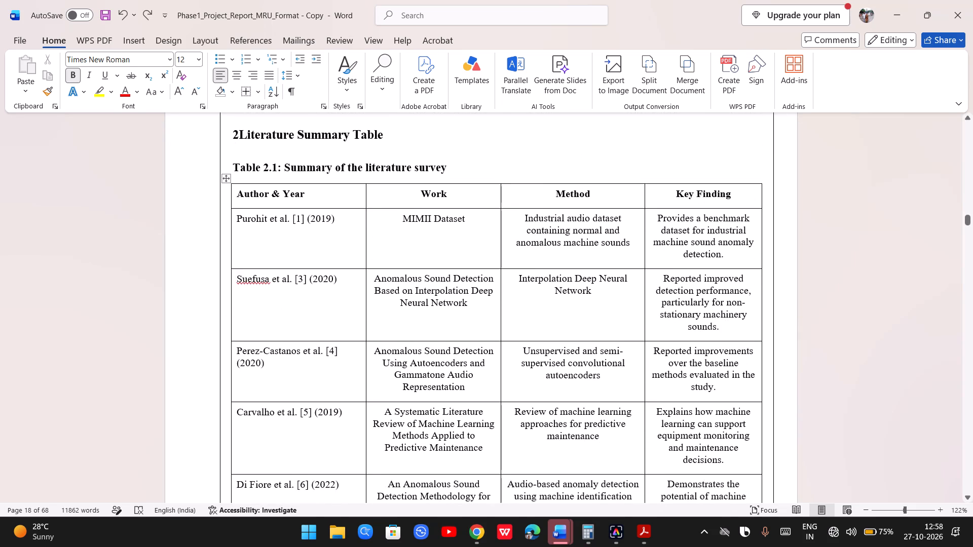
{"action": "key", "text": "ctrl+z"}
{"action": "key", "text": "ctrl+z"}
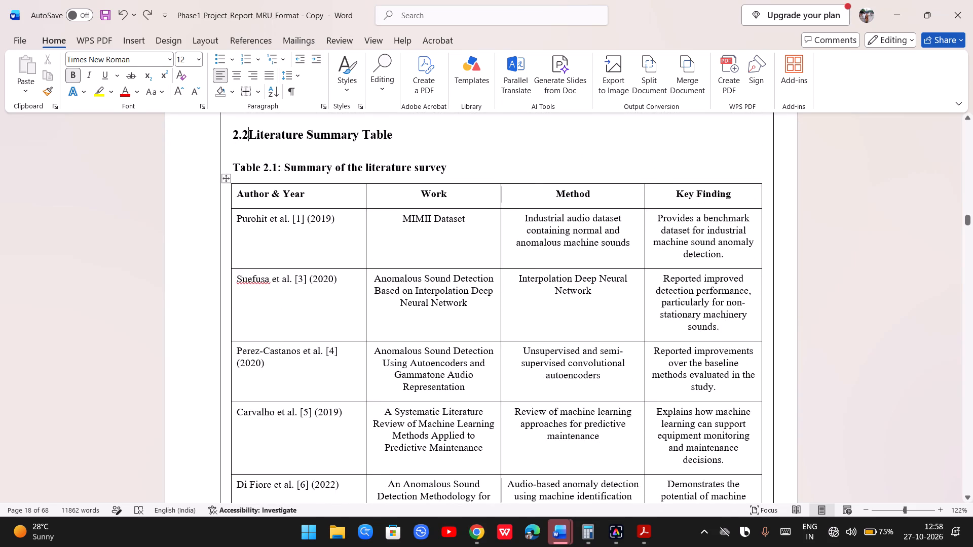
Review the numbering of the headings in Chapter 2, from 2.1 Introduction to the Literature Summary Table.
{"action": "scroll", "coordinate": [260, 328], "scroll_direction": "up", "scroll_amount": 6}
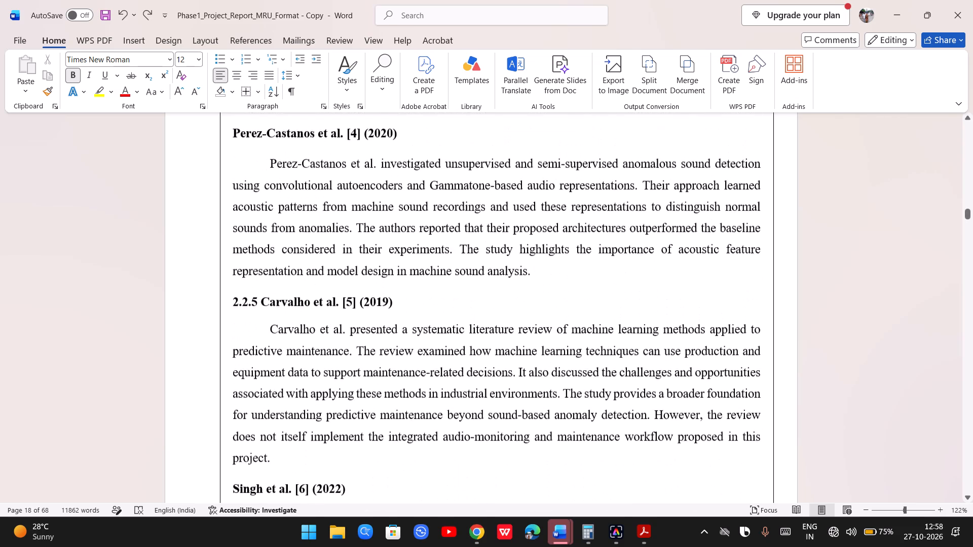
{"action": "scroll", "coordinate": [260, 328], "scroll_direction": "up", "scroll_amount": 4}
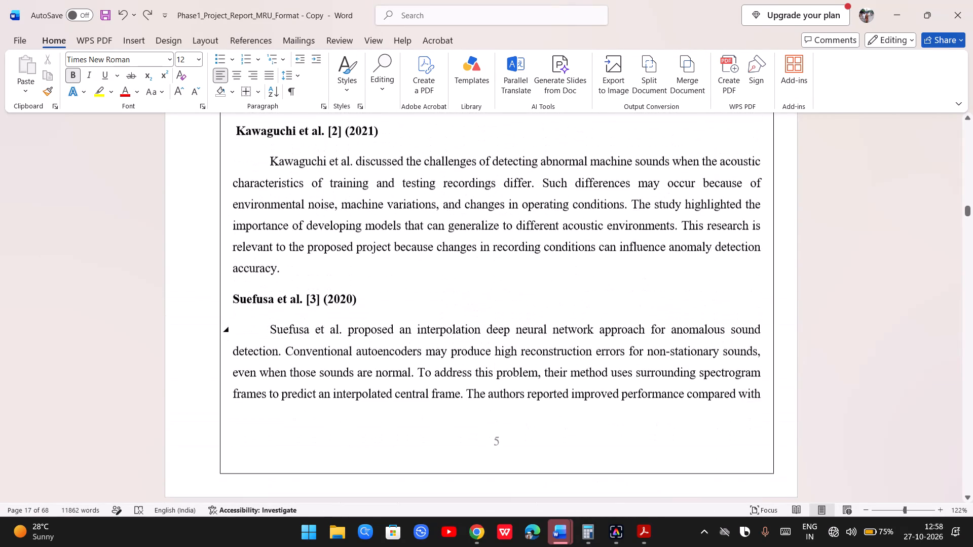
{"action": "scroll", "coordinate": [260, 328], "scroll_direction": "up", "scroll_amount": 3}
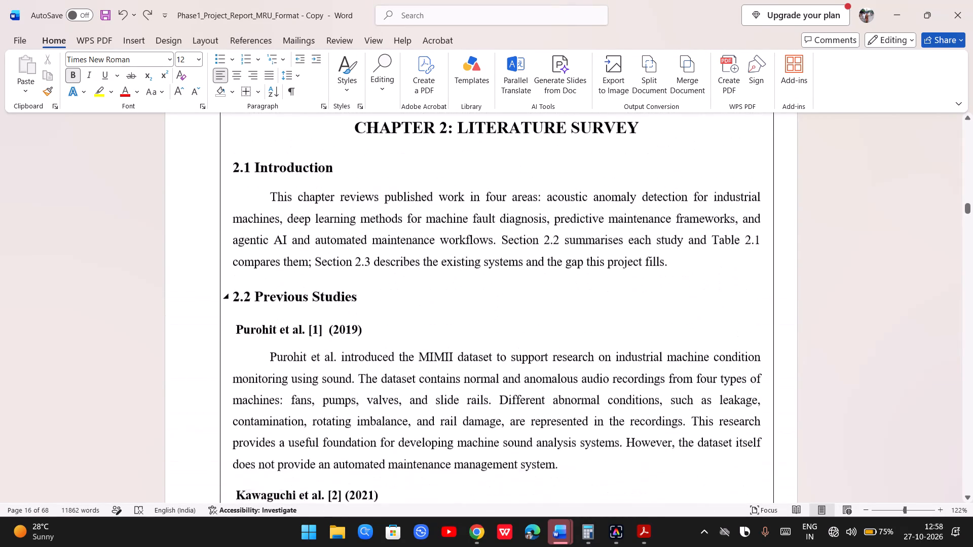
{"action": "scroll", "coordinate": [260, 328], "scroll_direction": "down", "scroll_amount": 2}
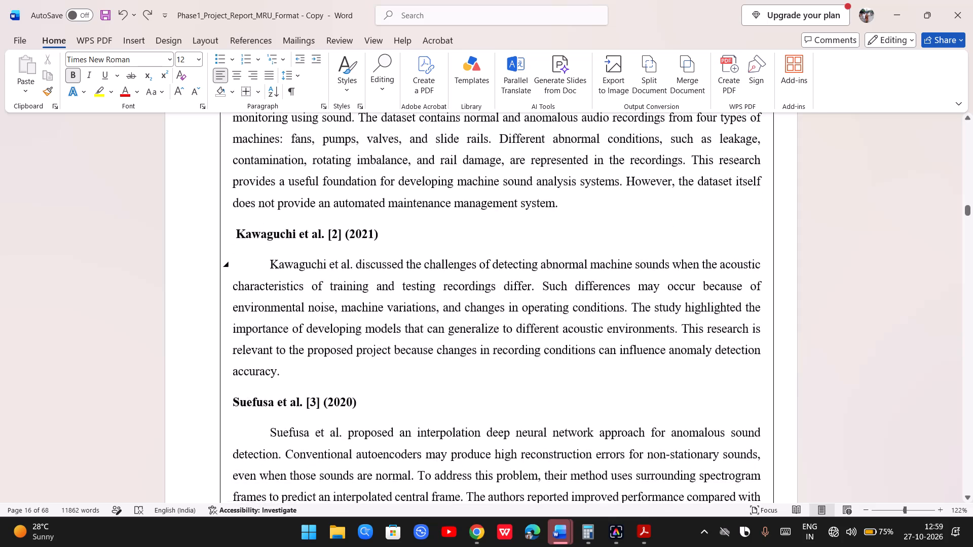
{"action": "scroll", "coordinate": [260, 328], "scroll_direction": "down", "scroll_amount": 3}
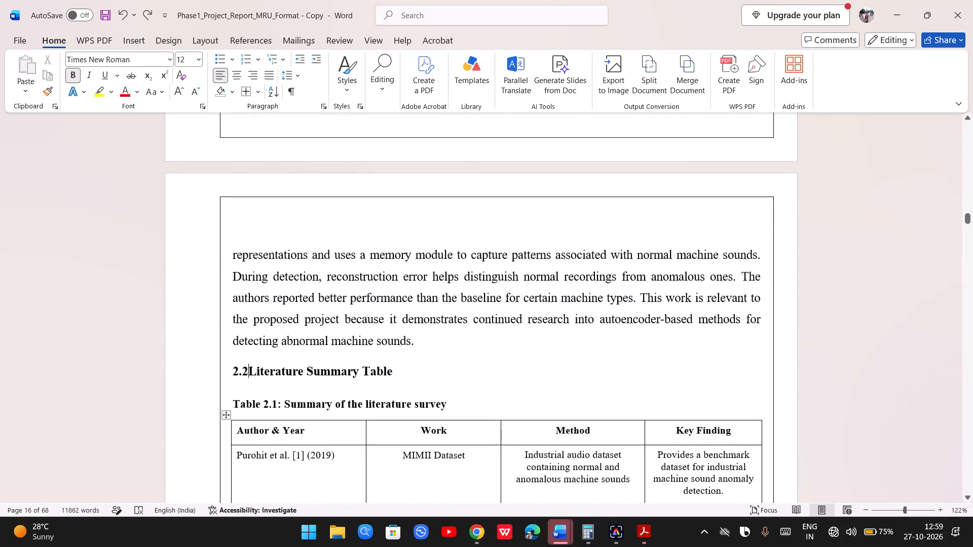
Delete the section number 2.2.5 from the Carvalho et al. [5] (2019) heading.
{"action": "scroll", "coordinate": [260, 328], "scroll_direction": "up", "scroll_amount": 4}
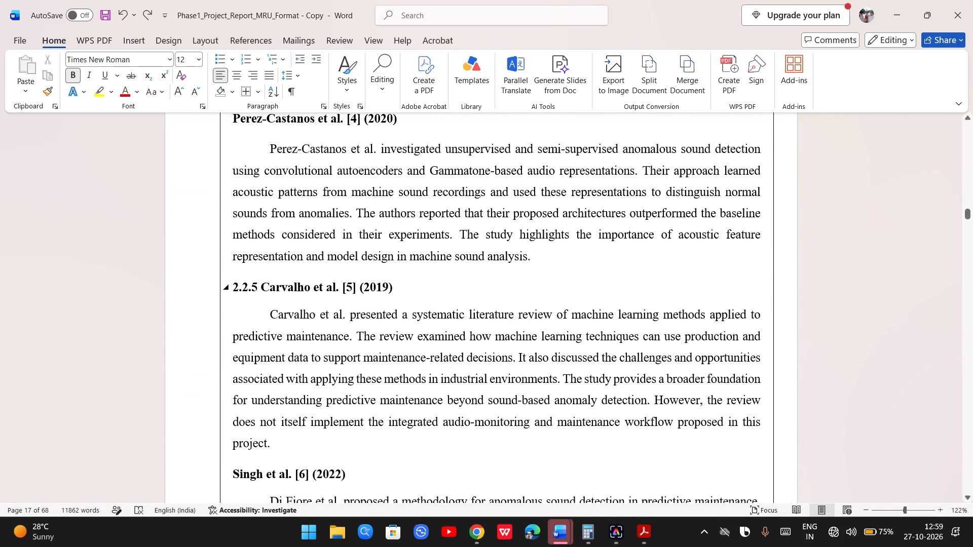
{"action": "left_click", "coordinate": [261, 289]}
{"action": "key", "text": "BackSpace"}
{"action": "key", "text": "BackSpace"}
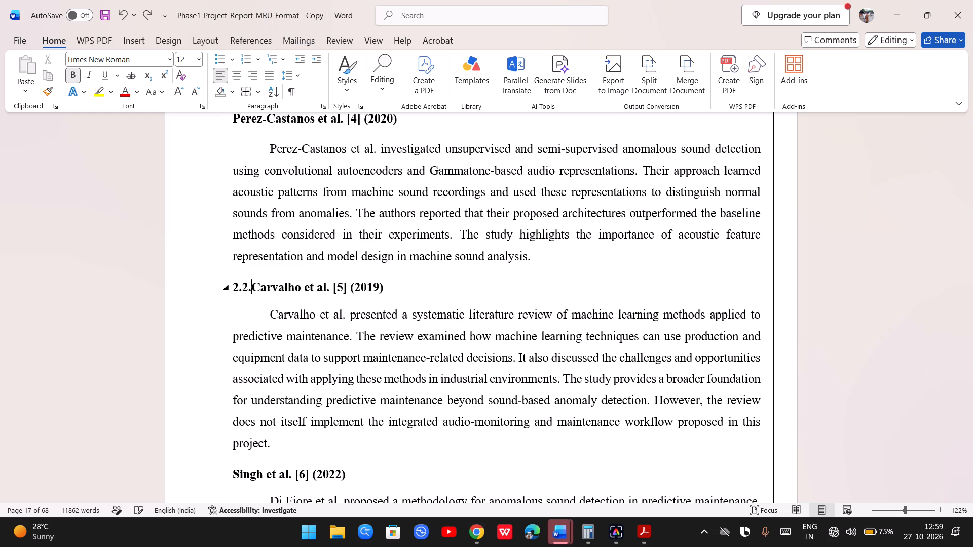
{"action": "key", "text": "BackSpace"}
{"action": "key", "text": "BackSpace"}
{"action": "key", "text": "BackSpace"}
{"action": "key", "text": "BackSpace"}
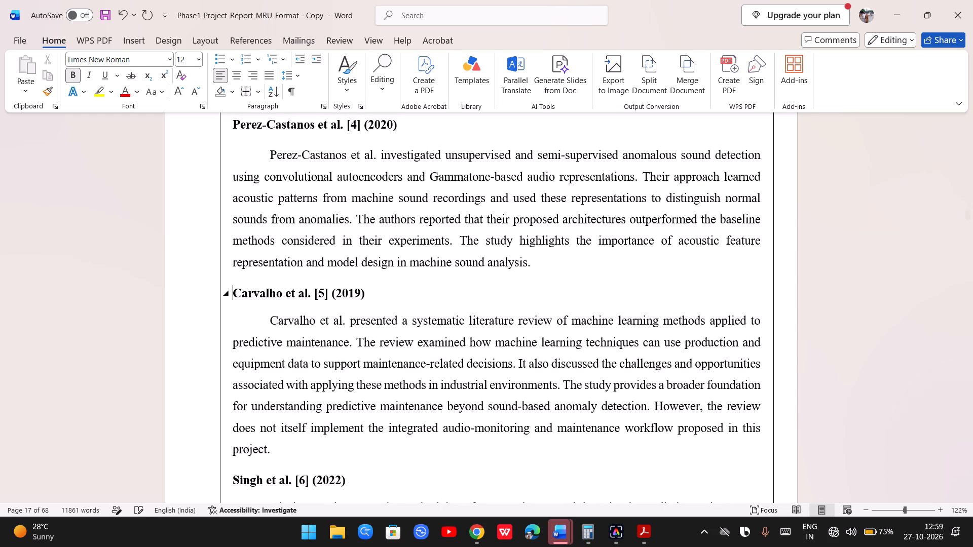
Apply bullets to the text from the Perez-Castanos et al. heading through the end of the Bian et al. paragraph.
{"action": "scroll", "coordinate": [261, 289], "scroll_direction": "up", "scroll_amount": 1}
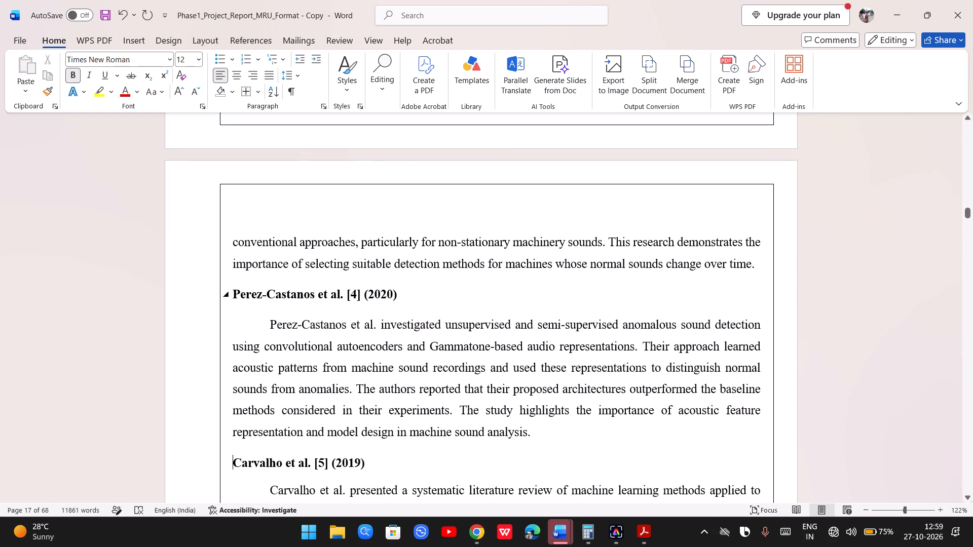
{"action": "left_click_drag", "start_coordinate": [233, 291], "coordinate": [292, 470]}
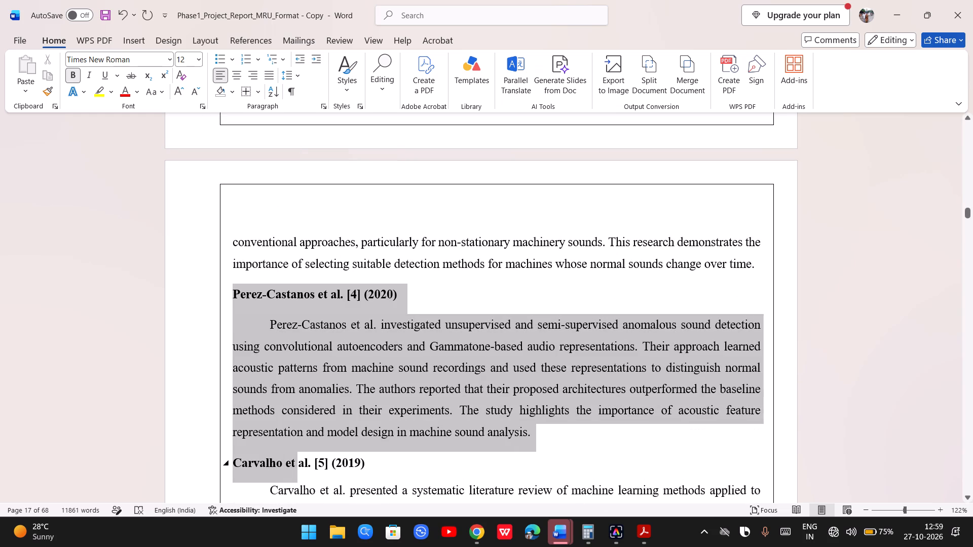
{"action": "left_click_drag", "start_coordinate": [292, 470], "coordinate": [303, 521]}
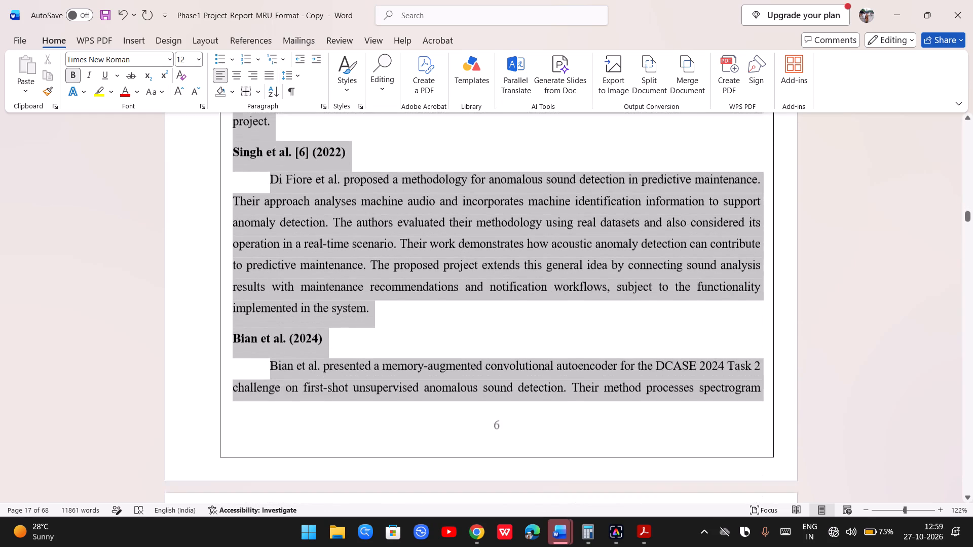
{"action": "left_click_drag", "start_coordinate": [303, 521], "coordinate": [386, 311]}
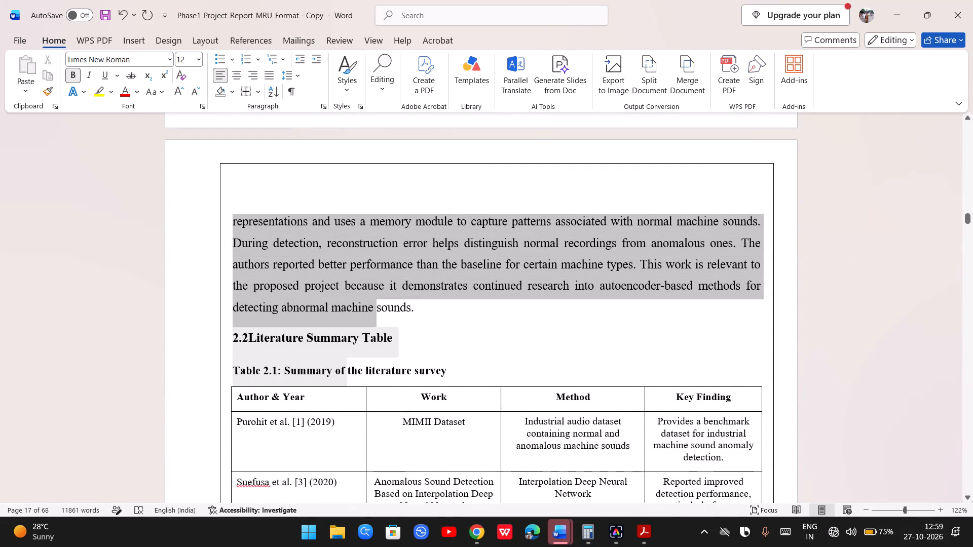
{"action": "left_click_drag", "start_coordinate": [386, 311], "coordinate": [410, 309]}
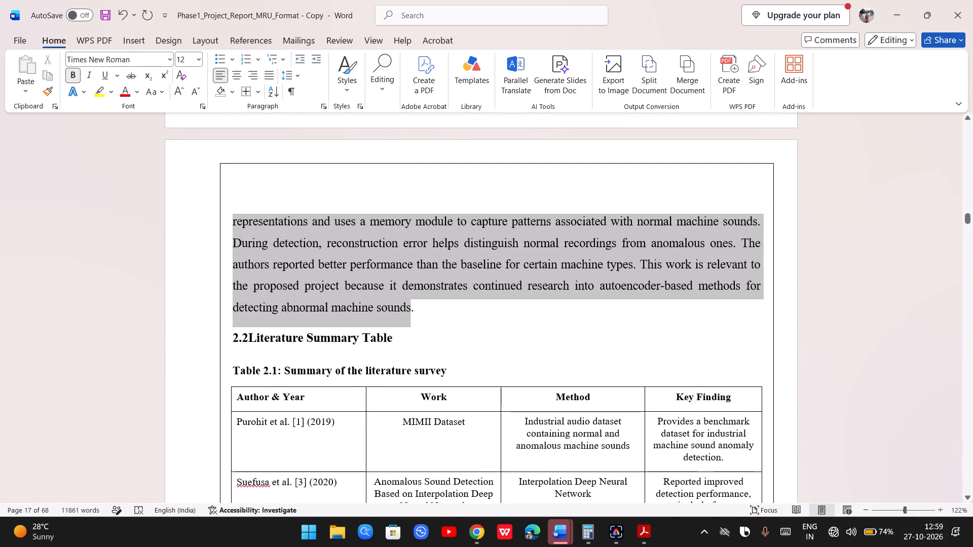
{"action": "left_click_drag", "start_coordinate": [410, 309], "coordinate": [415, 310]}
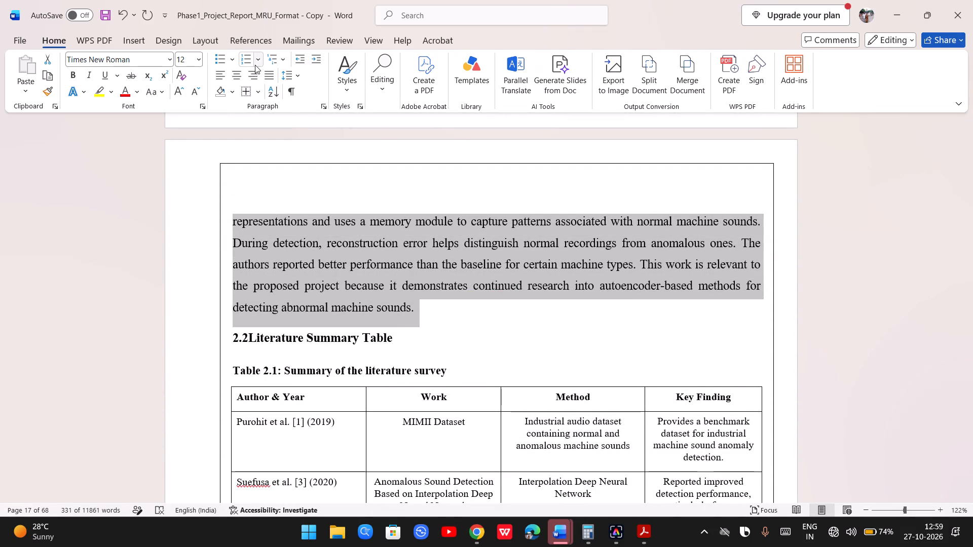
{"action": "left_click", "coordinate": [226, 60]}
Decrease the indent of the selected bulleted study headings and paragraphs.
{"action": "scroll", "coordinate": [265, 211], "scroll_direction": "up", "scroll_amount": 2}
{"action": "scroll", "coordinate": [265, 211], "scroll_direction": "down", "scroll_amount": 1}
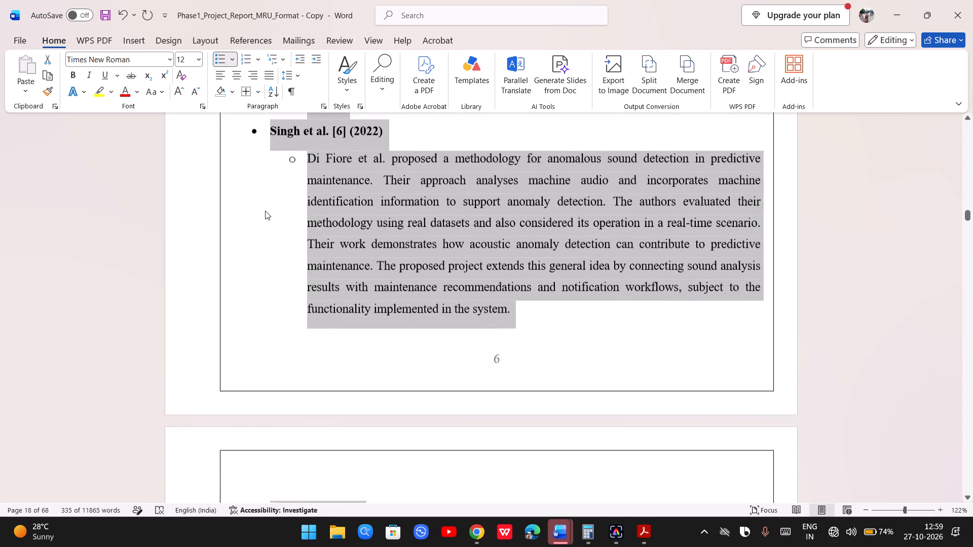
{"action": "scroll", "coordinate": [265, 211], "scroll_direction": "down", "scroll_amount": 1}
{"action": "scroll", "coordinate": [265, 211], "scroll_direction": "up", "scroll_amount": 1}
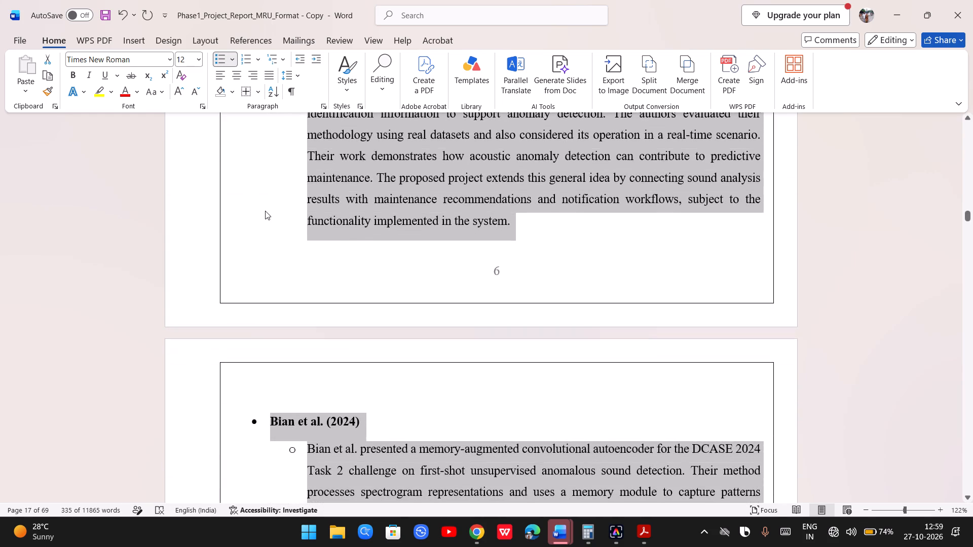
{"action": "scroll", "coordinate": [265, 211], "scroll_direction": "up", "scroll_amount": 1}
{"action": "left_click", "coordinate": [298, 63]}
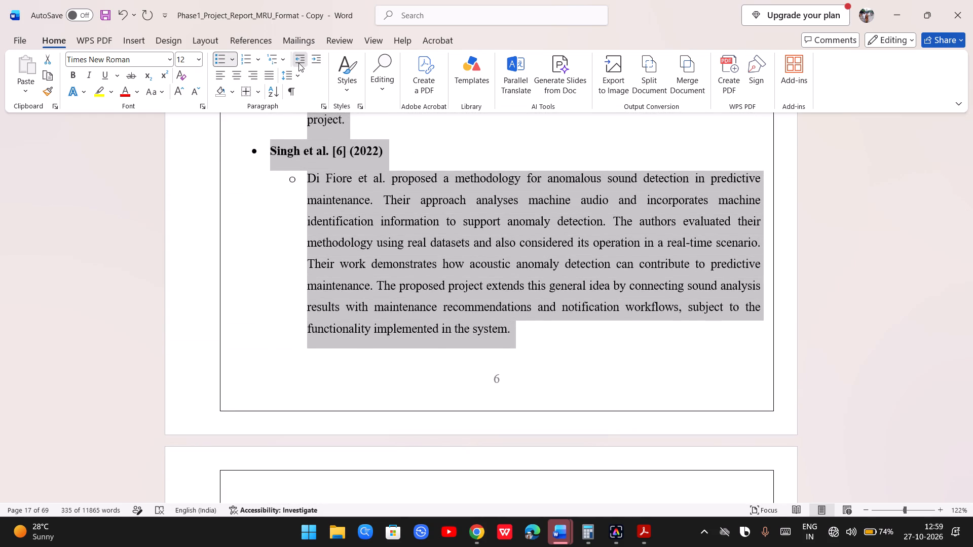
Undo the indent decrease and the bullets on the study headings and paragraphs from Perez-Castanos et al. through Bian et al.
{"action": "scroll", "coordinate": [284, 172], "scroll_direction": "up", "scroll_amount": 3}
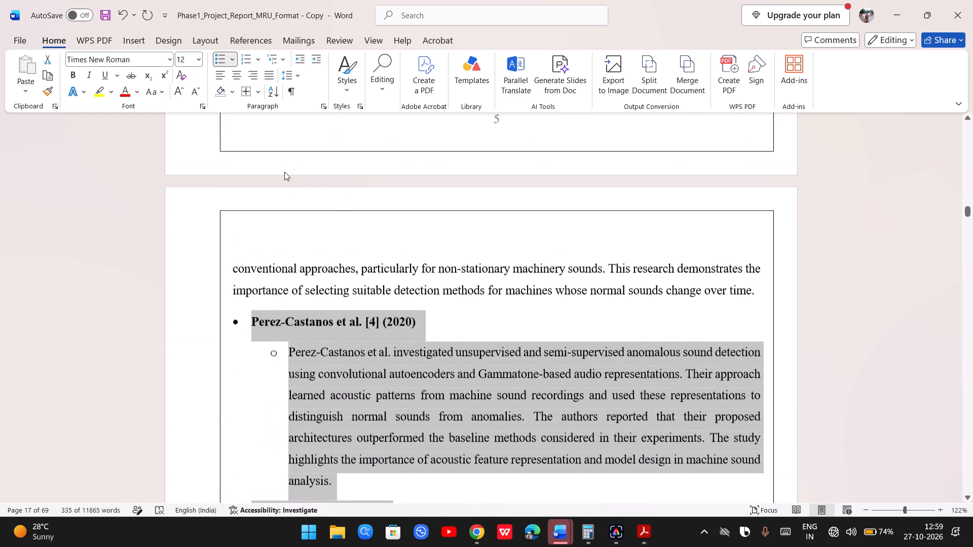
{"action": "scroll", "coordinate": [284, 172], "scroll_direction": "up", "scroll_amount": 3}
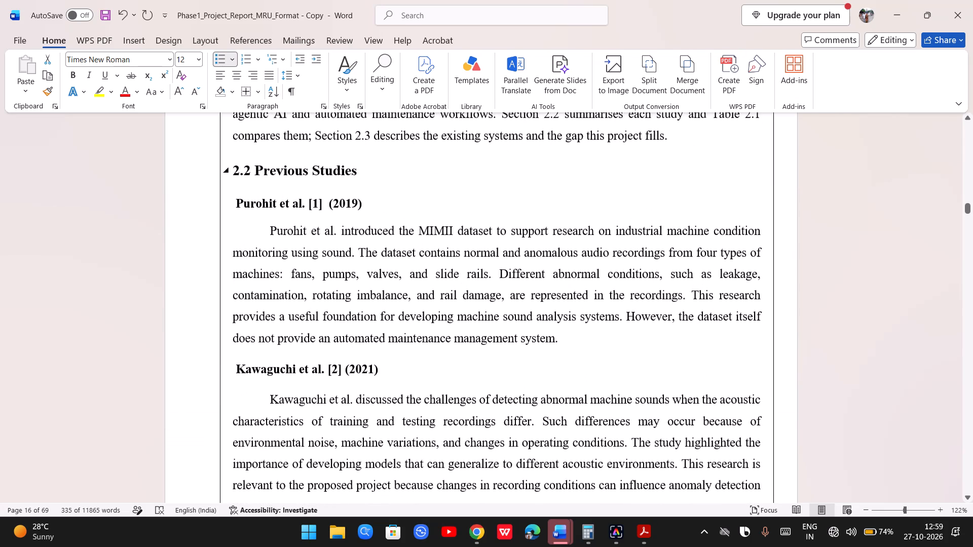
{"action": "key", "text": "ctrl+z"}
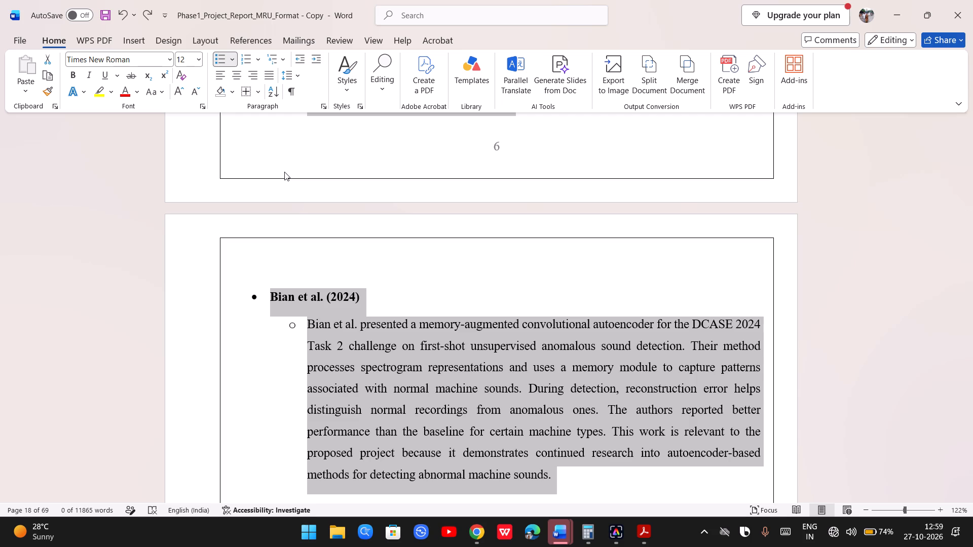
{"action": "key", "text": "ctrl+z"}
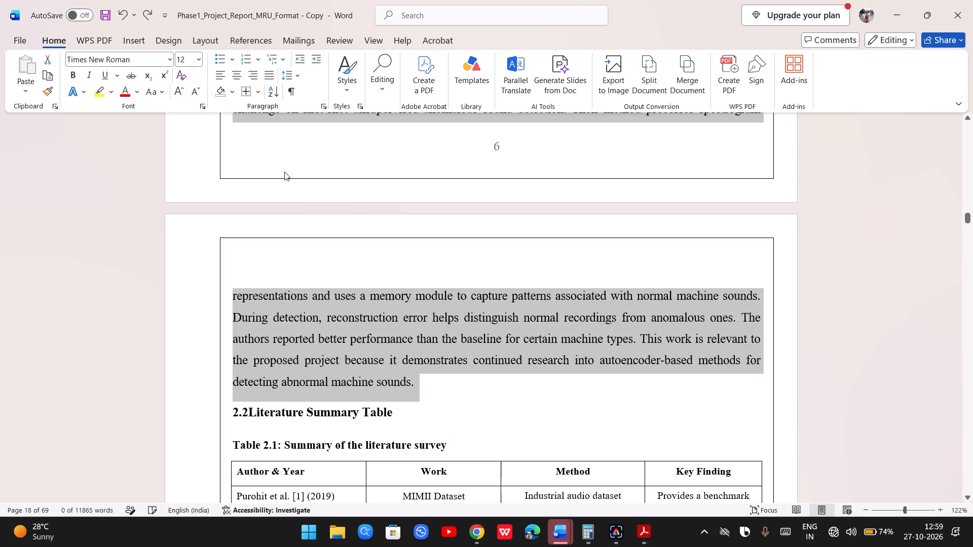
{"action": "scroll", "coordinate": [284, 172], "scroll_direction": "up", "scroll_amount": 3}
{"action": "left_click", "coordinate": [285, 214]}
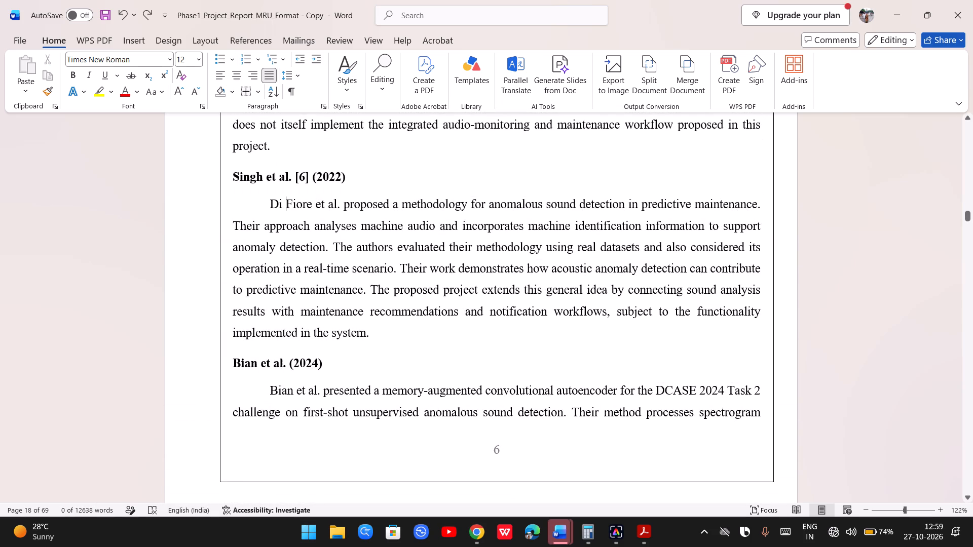
Review the unnumbered study headings under 2.2 Previous Studies and the Literature Summary Table that follows them.
{"action": "scroll", "coordinate": [285, 214], "scroll_direction": "up", "scroll_amount": 6}
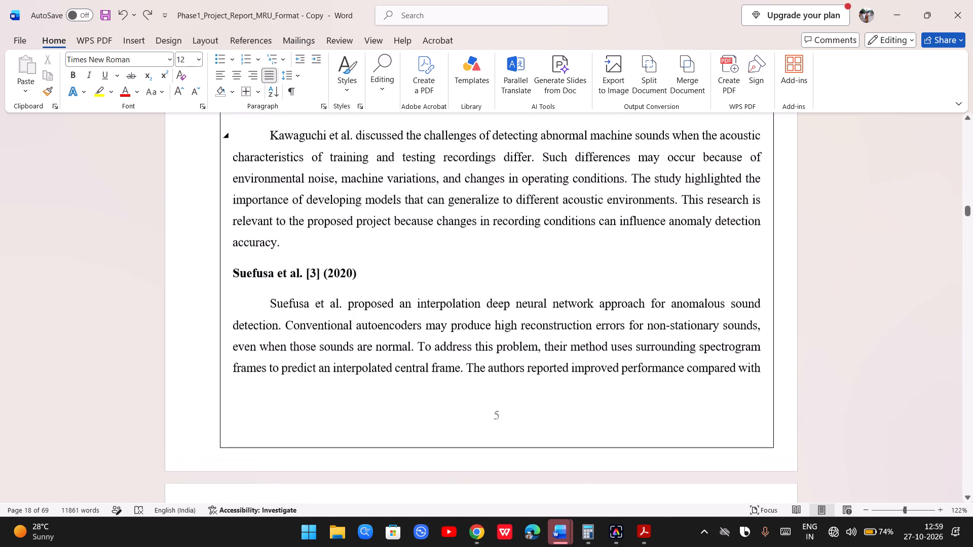
{"action": "scroll", "coordinate": [285, 214], "scroll_direction": "up", "scroll_amount": 2}
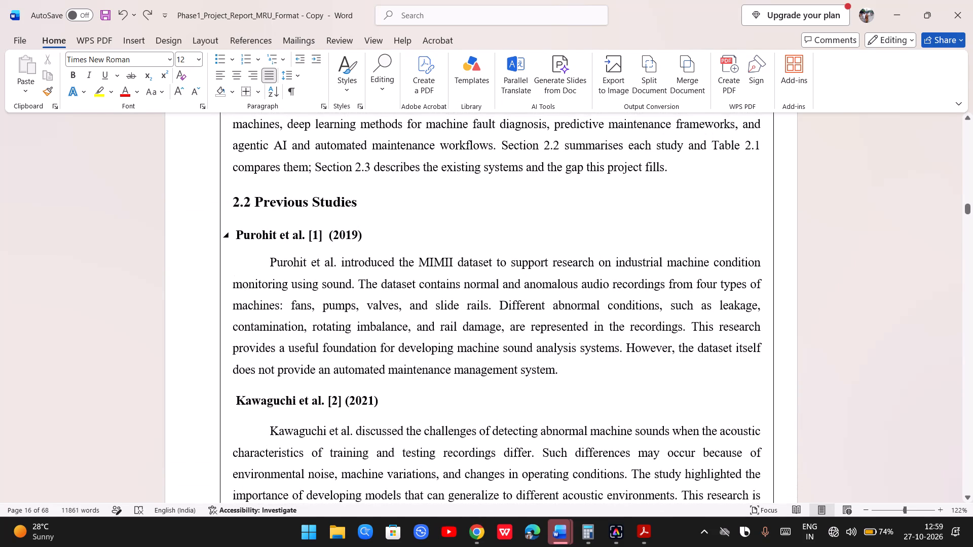
{"action": "left_click", "coordinate": [238, 231]}
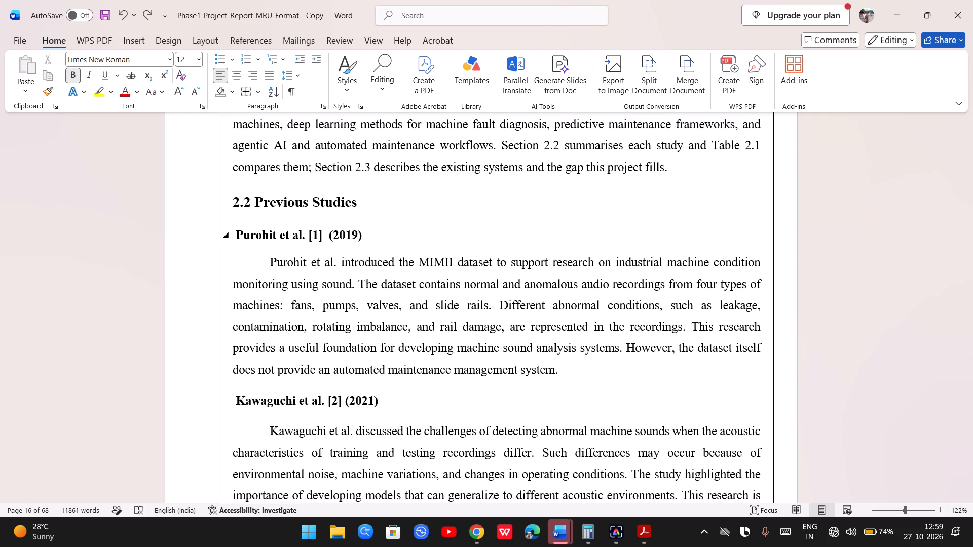
{"action": "scroll", "coordinate": [238, 231], "scroll_direction": "down", "scroll_amount": 10}
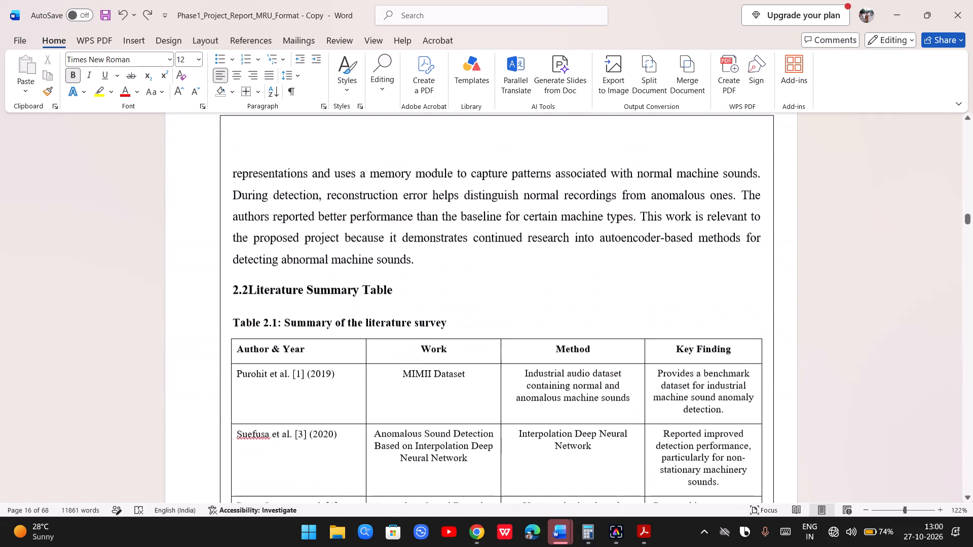
{"action": "scroll", "coordinate": [238, 231], "scroll_direction": "down", "scroll_amount": 1}
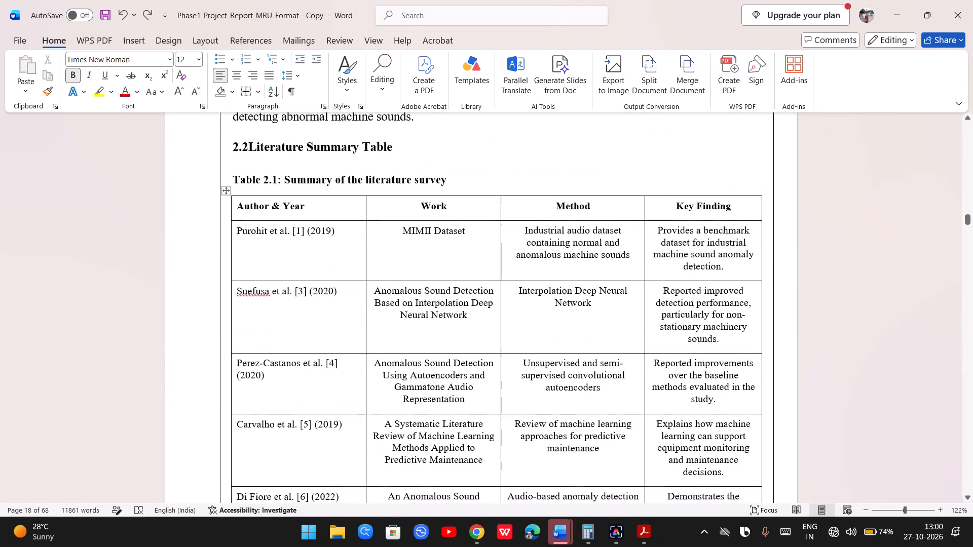
{"action": "scroll", "coordinate": [238, 231], "scroll_direction": "down", "scroll_amount": 1}
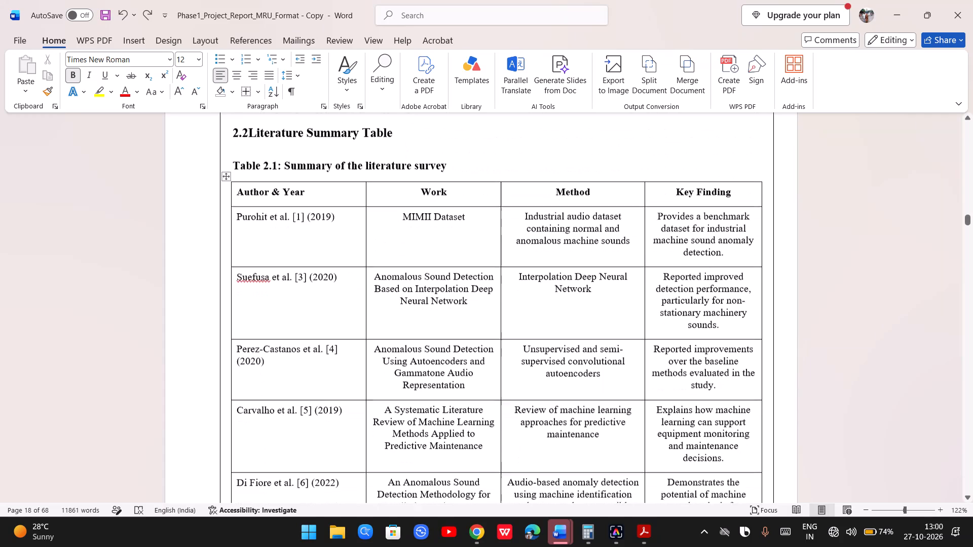
{"action": "scroll", "coordinate": [238, 231], "scroll_direction": "down", "scroll_amount": 2}
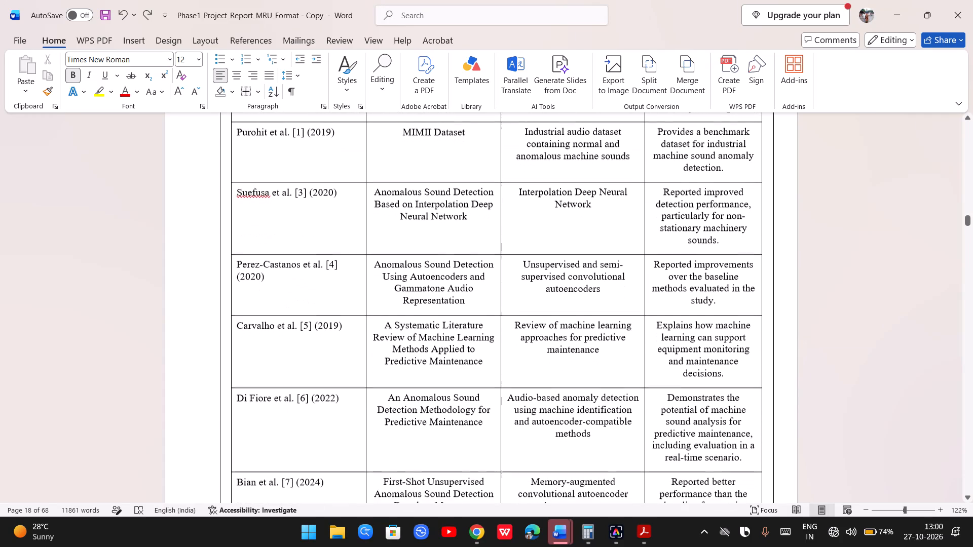
{"action": "scroll", "coordinate": [238, 231], "scroll_direction": "down", "scroll_amount": 4}
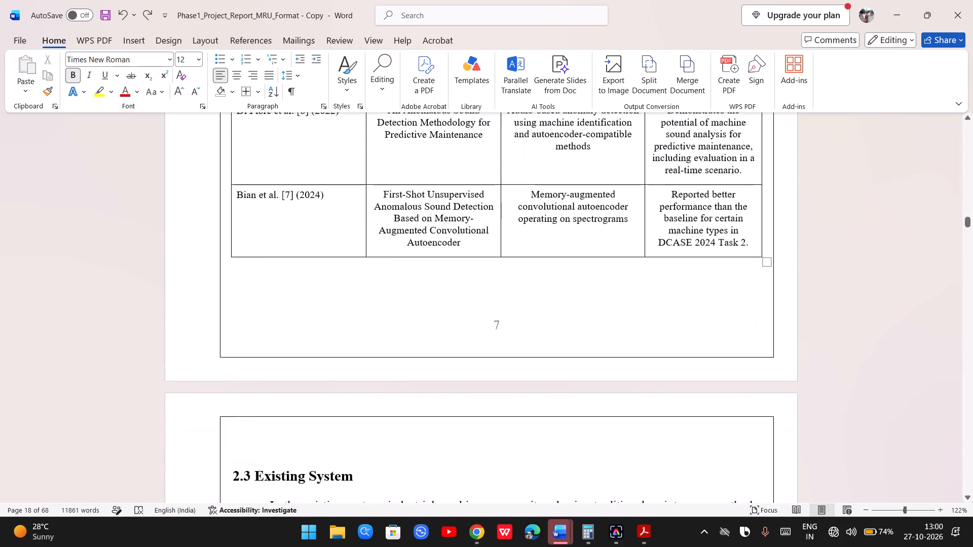
Check the heading numbering and layout from 2.3 Existing System through Chapter 3: Methodology, including its subsections, tables and flowchart.
{"action": "scroll", "coordinate": [238, 231], "scroll_direction": "down", "scroll_amount": 5}
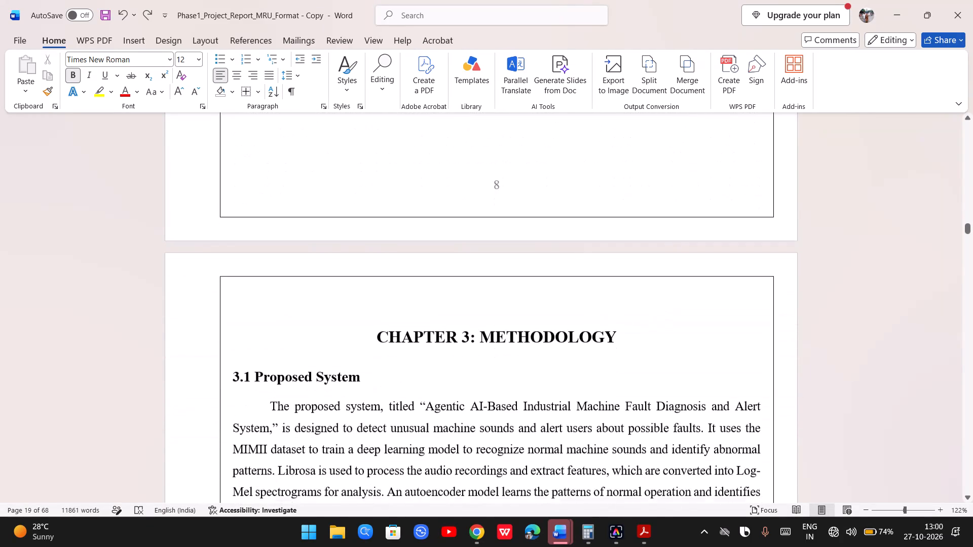
{"action": "scroll", "coordinate": [238, 231], "scroll_direction": "down", "scroll_amount": 2}
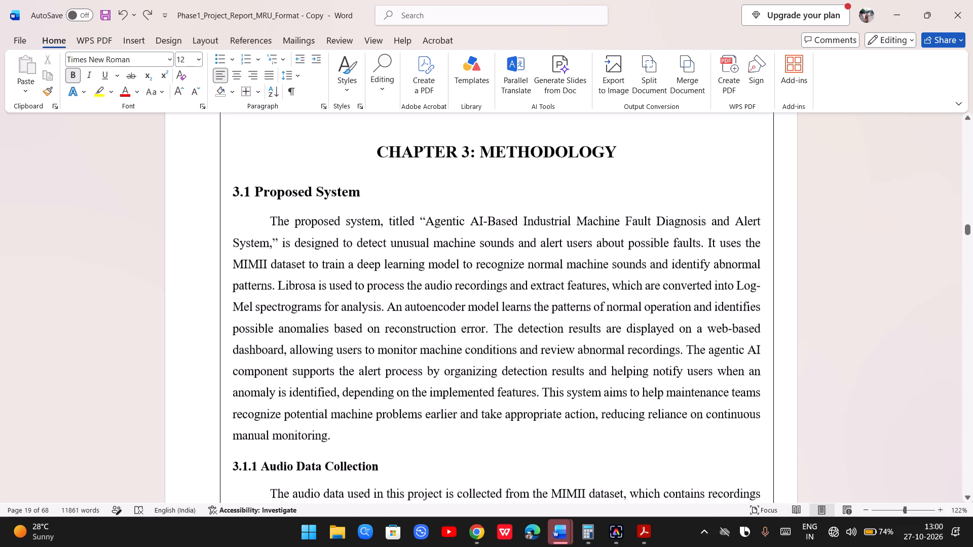
{"action": "scroll", "coordinate": [238, 231], "scroll_direction": "down", "scroll_amount": 2}
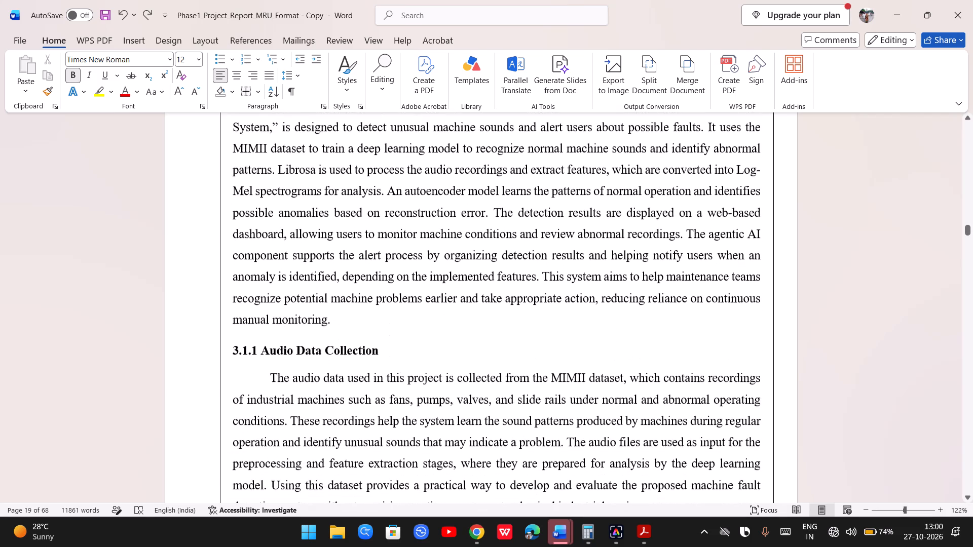
{"action": "scroll", "coordinate": [238, 231], "scroll_direction": "up", "scroll_amount": 1}
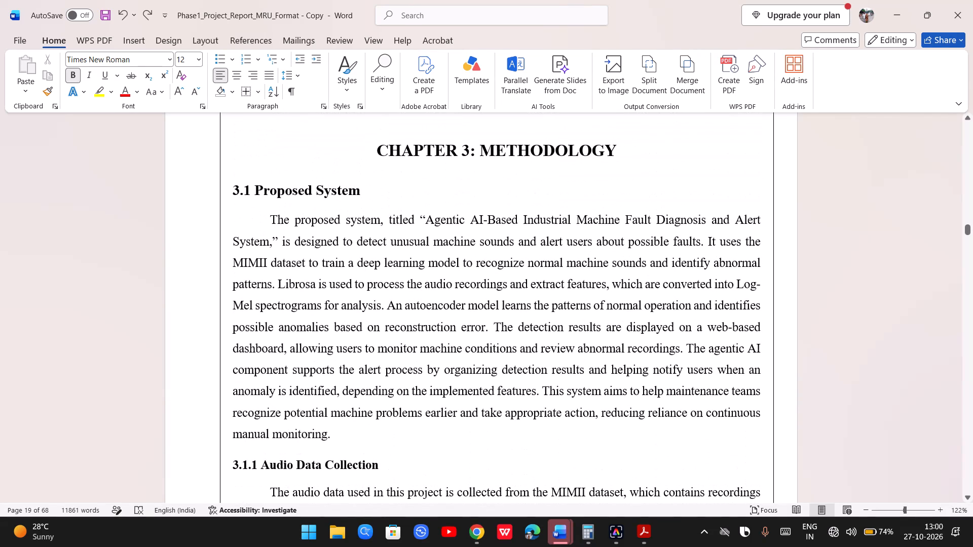
{"action": "scroll", "coordinate": [238, 231], "scroll_direction": "up", "scroll_amount": 1}
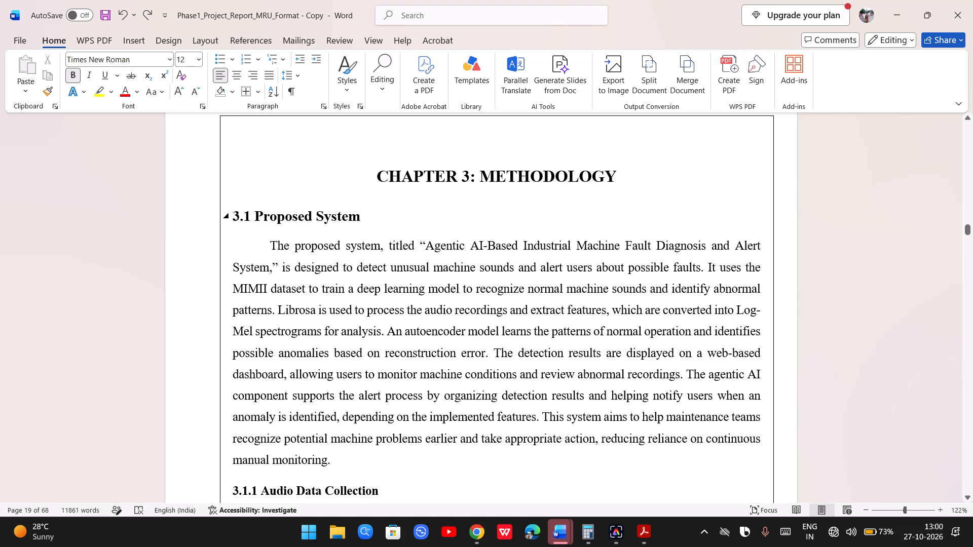
{"action": "scroll", "coordinate": [238, 231], "scroll_direction": "down", "scroll_amount": 2}
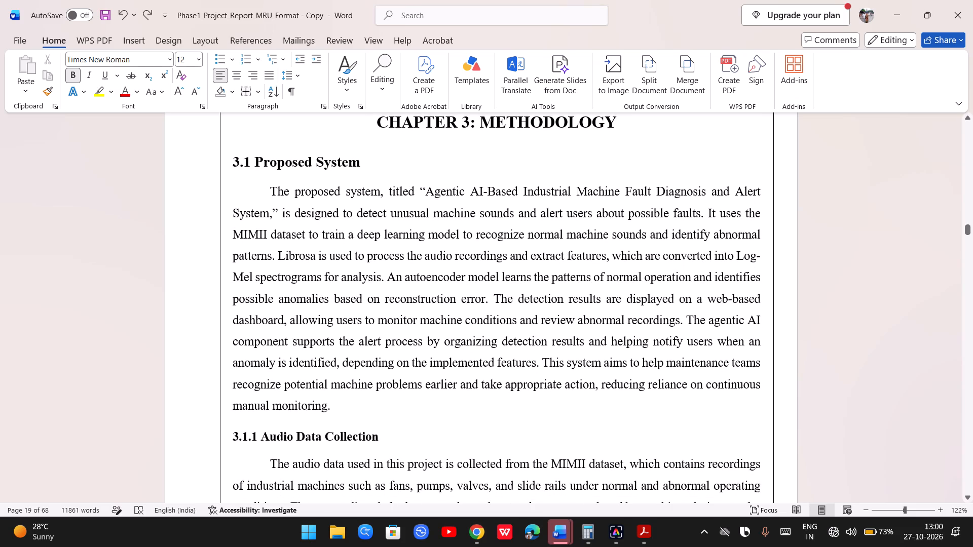
{"action": "scroll", "coordinate": [238, 231], "scroll_direction": "down", "scroll_amount": 5}
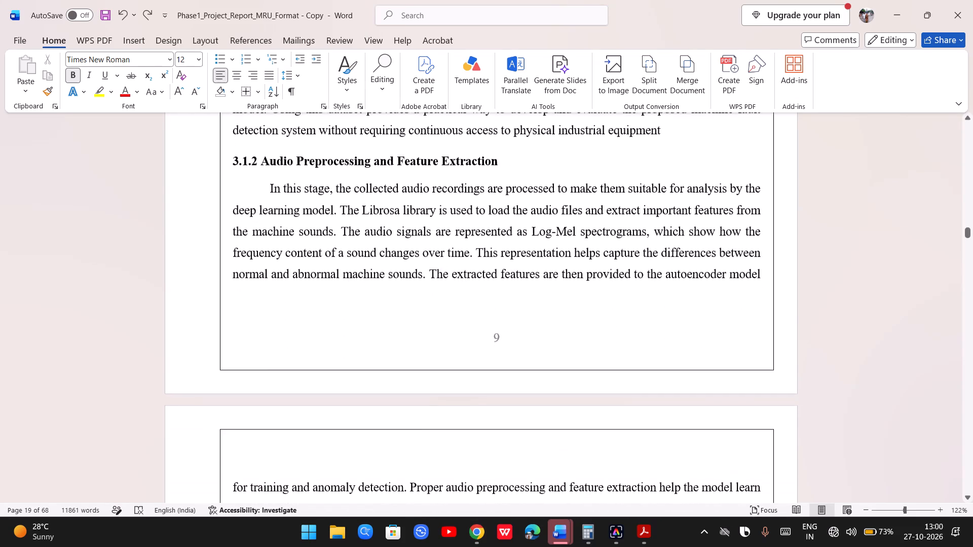
{"action": "scroll", "coordinate": [238, 231], "scroll_direction": "down", "scroll_amount": 5}
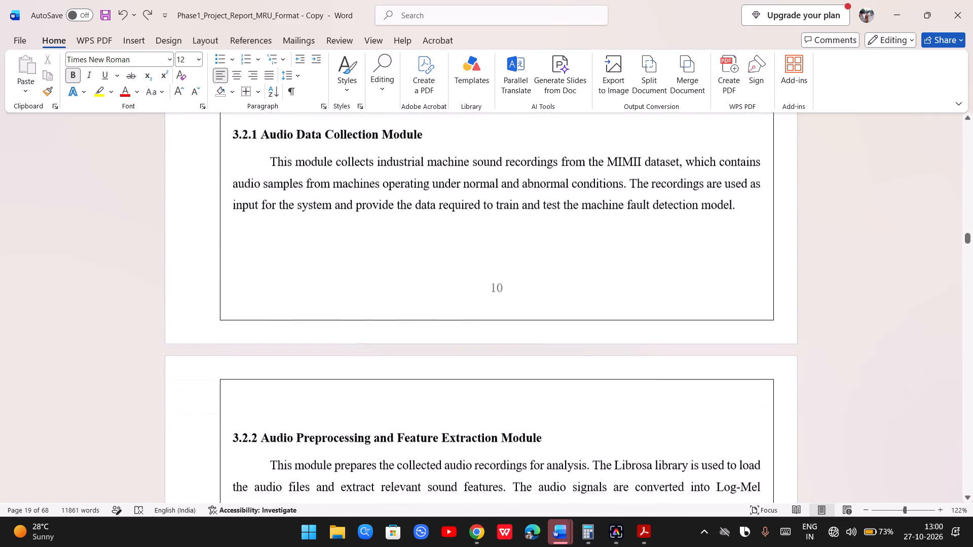
{"action": "scroll", "coordinate": [238, 231], "scroll_direction": "down", "scroll_amount": 3}
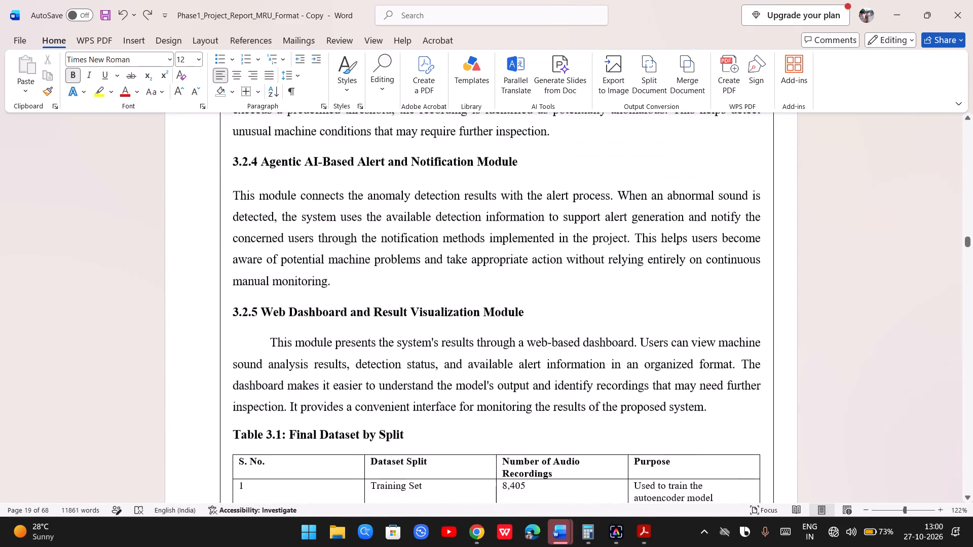
{"action": "scroll", "coordinate": [238, 231], "scroll_direction": "down", "scroll_amount": 5}
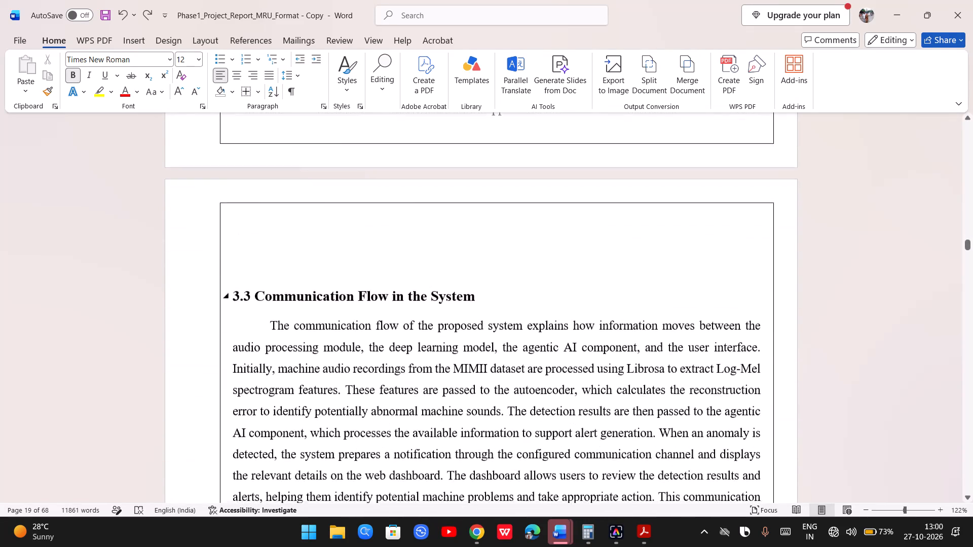
{"action": "scroll", "coordinate": [238, 231], "scroll_direction": "down", "scroll_amount": 5}
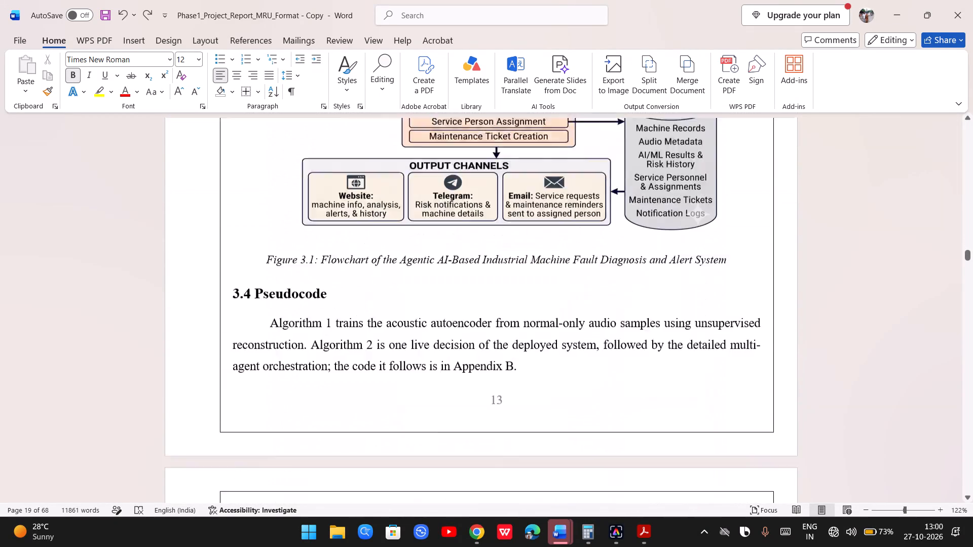
{"action": "scroll", "coordinate": [238, 231], "scroll_direction": "down", "scroll_amount": 5}
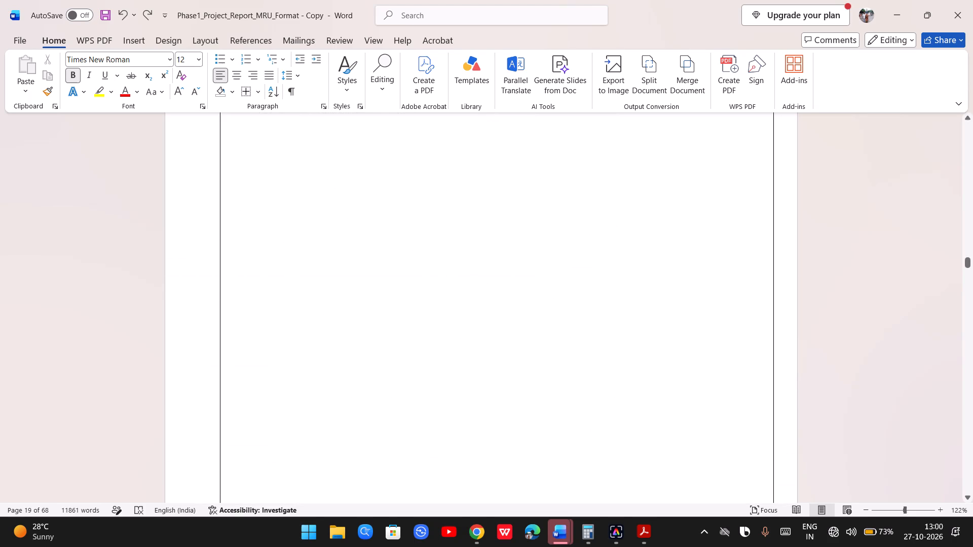
Check the heading numbering and layout of sections 4.1.1 to 4.1.3, including Tables 4.1, 4.2 and 4.3.
{"action": "scroll", "coordinate": [238, 231], "scroll_direction": "down", "scroll_amount": 7}
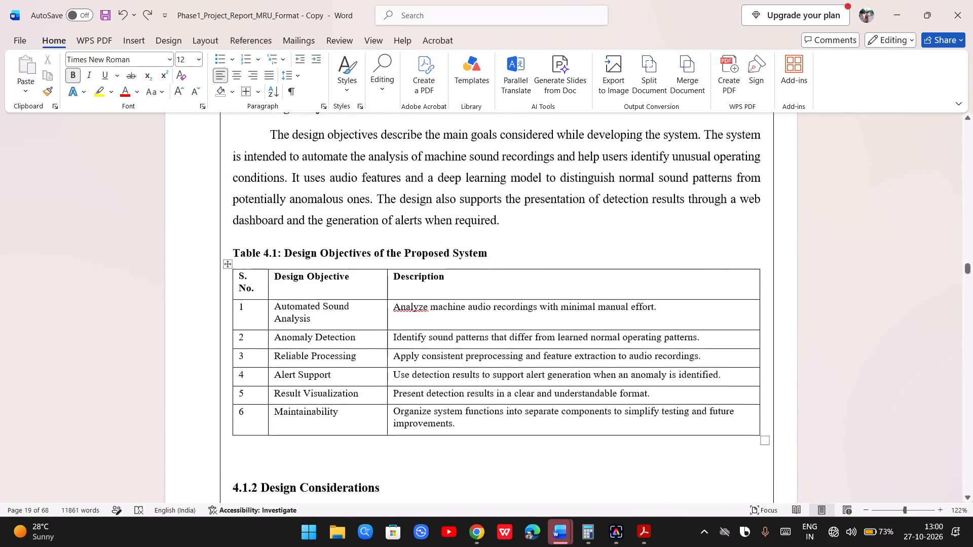
{"action": "scroll", "coordinate": [238, 231], "scroll_direction": "down", "scroll_amount": 5}
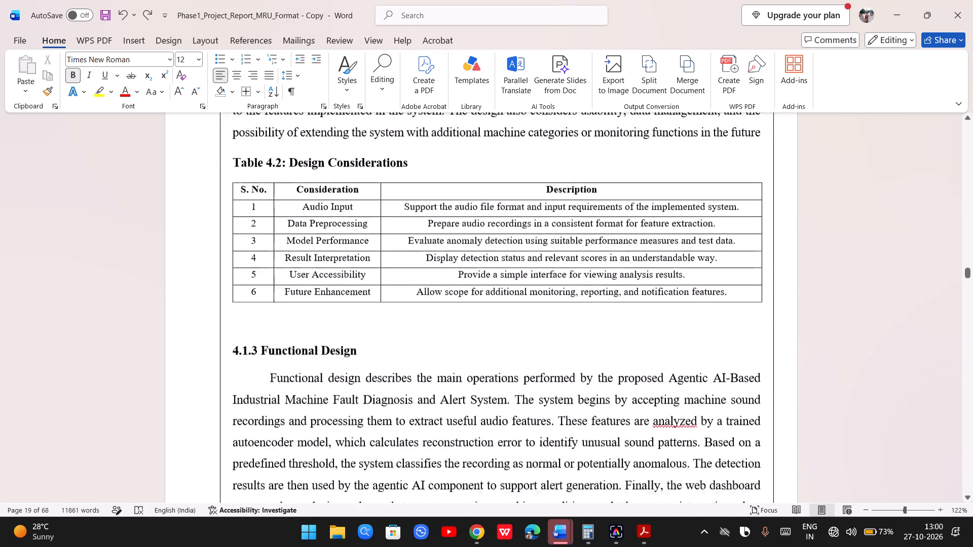
{"action": "scroll", "coordinate": [238, 231], "scroll_direction": "down", "scroll_amount": 2}
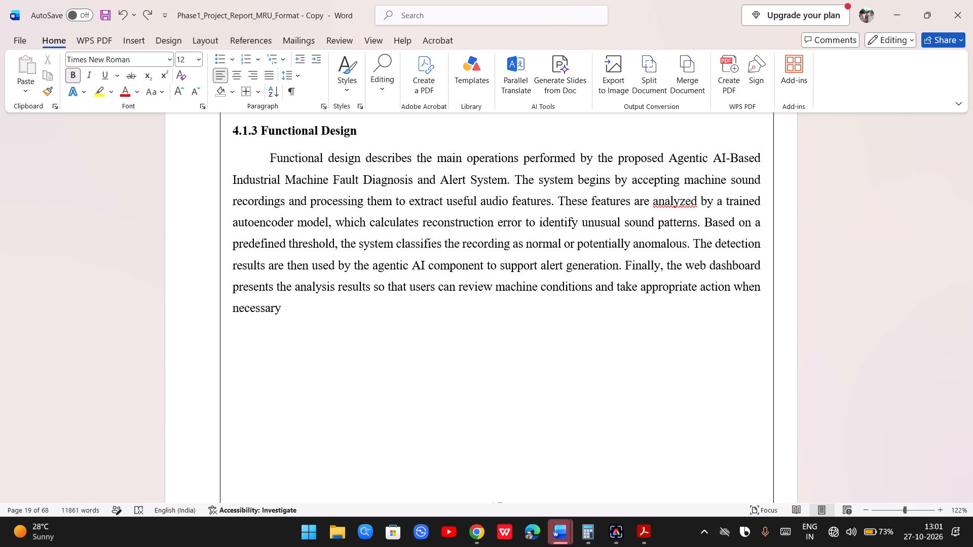
{"action": "scroll", "coordinate": [238, 231], "scroll_direction": "down", "scroll_amount": 1}
{"action": "scroll", "coordinate": [238, 231], "scroll_direction": "up", "scroll_amount": 1}
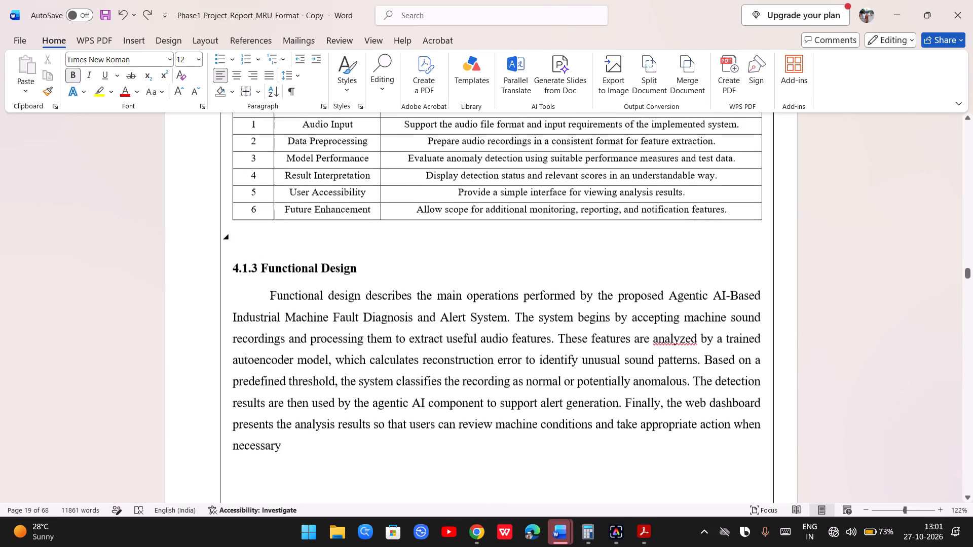
{"action": "scroll", "coordinate": [238, 231], "scroll_direction": "down", "scroll_amount": 5}
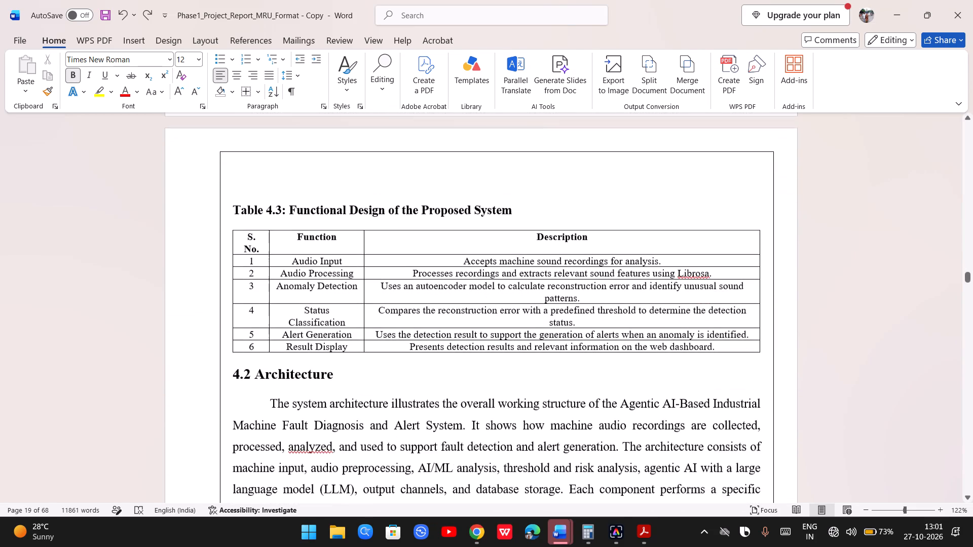
{"action": "scroll", "coordinate": [238, 231], "scroll_direction": "down", "scroll_amount": 1}
{"action": "left_click", "coordinate": [238, 231]}
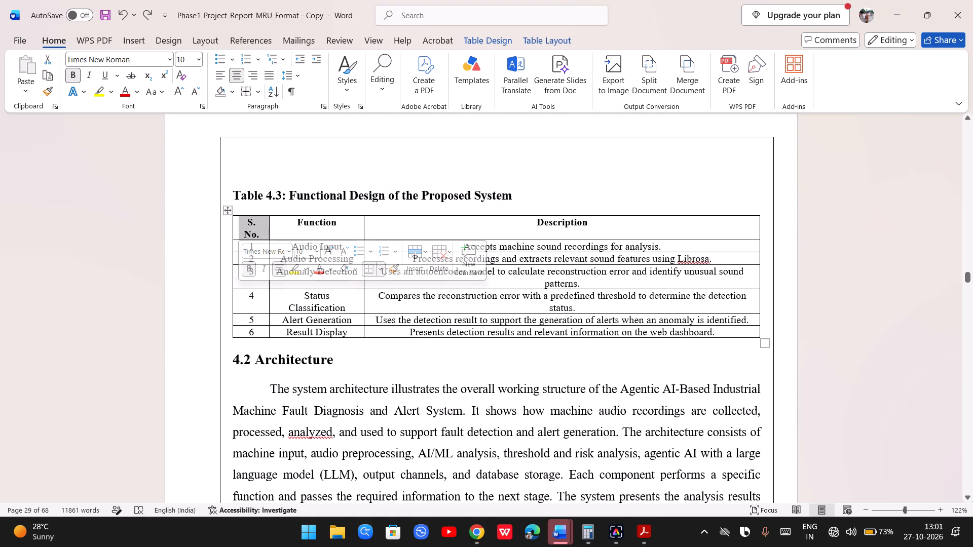
{"action": "left_click", "coordinate": [251, 203]}
Check the heading numbering and layout from 4.2 Architecture and its figure through subsections 4.2.1 to 4.2.6, up to 4.3.
{"action": "scroll", "coordinate": [251, 203], "scroll_direction": "down", "scroll_amount": 4}
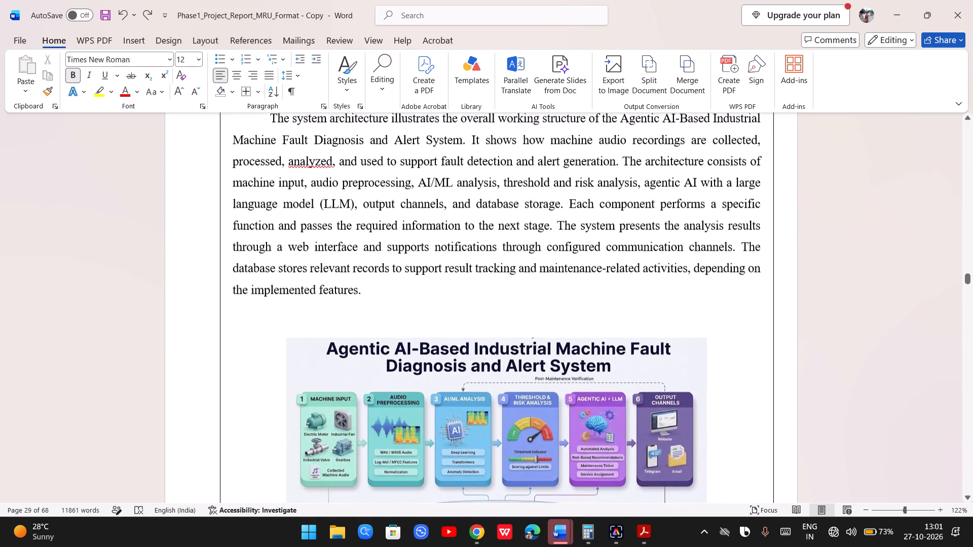
{"action": "scroll", "coordinate": [251, 203], "scroll_direction": "down", "scroll_amount": 2}
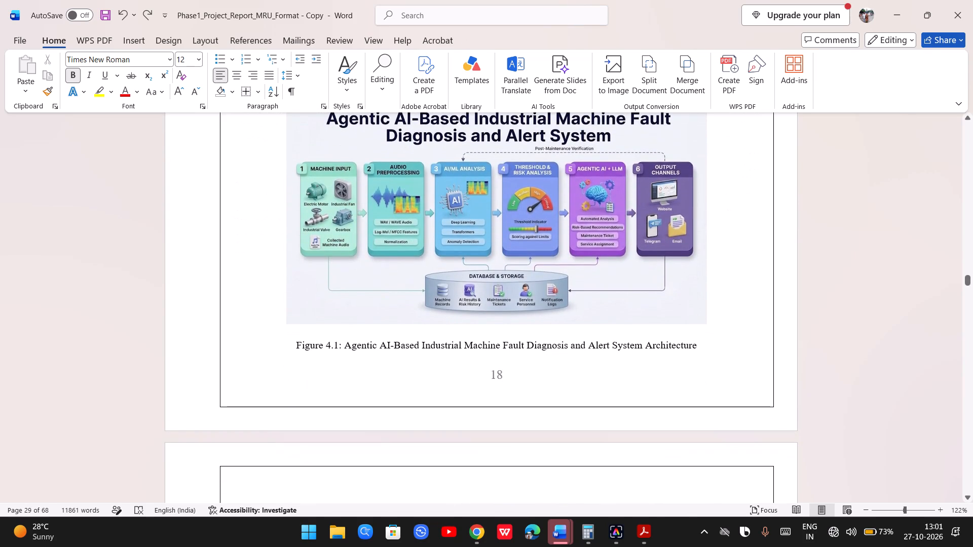
{"action": "scroll", "coordinate": [251, 203], "scroll_direction": "down", "scroll_amount": 3}
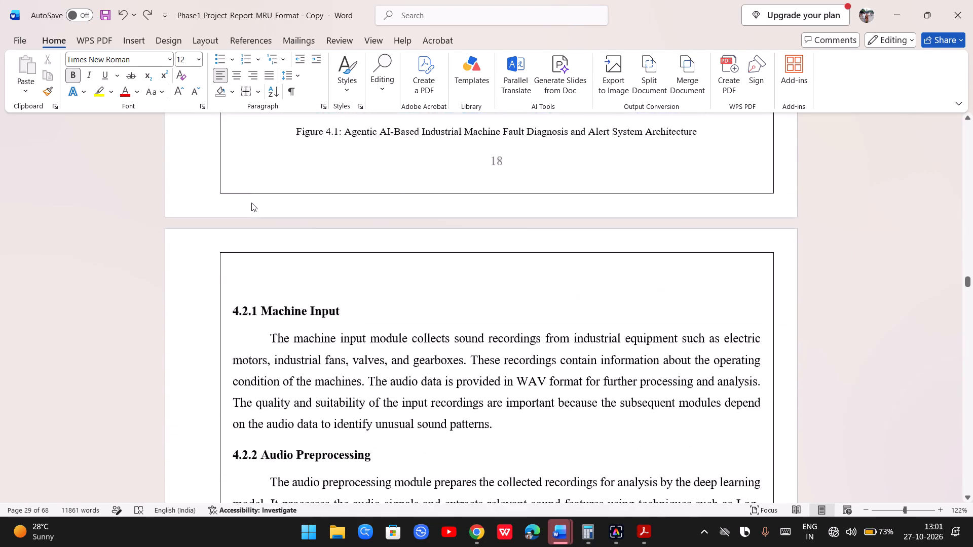
{"action": "scroll", "coordinate": [251, 203], "scroll_direction": "down", "scroll_amount": 1}
{"action": "left_click", "coordinate": [251, 203]}
{"action": "scroll", "coordinate": [251, 203], "scroll_direction": "down", "scroll_amount": 1}
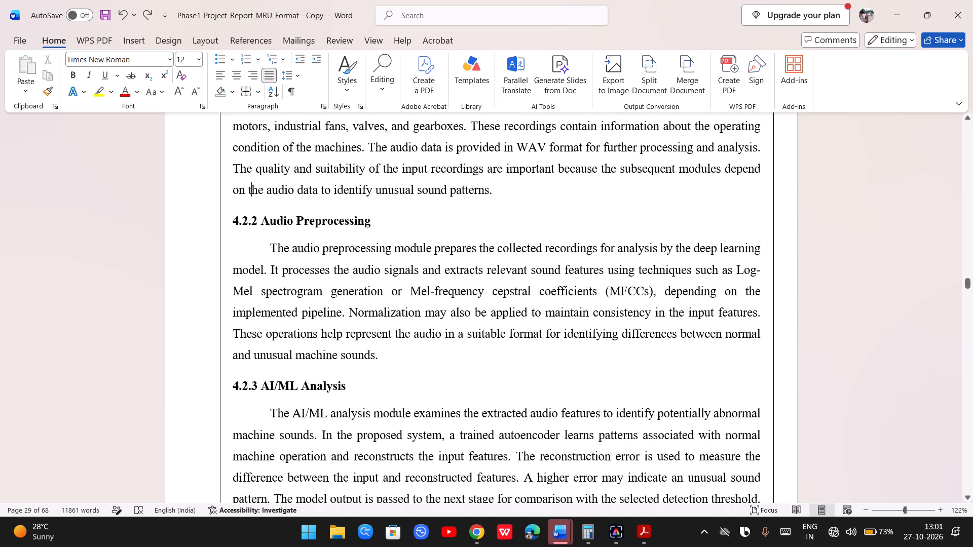
{"action": "scroll", "coordinate": [251, 203], "scroll_direction": "down", "scroll_amount": 1}
{"action": "left_click", "coordinate": [251, 203]}
{"action": "scroll", "coordinate": [251, 203], "scroll_direction": "down", "scroll_amount": 1}
{"action": "left_click", "coordinate": [251, 203]}
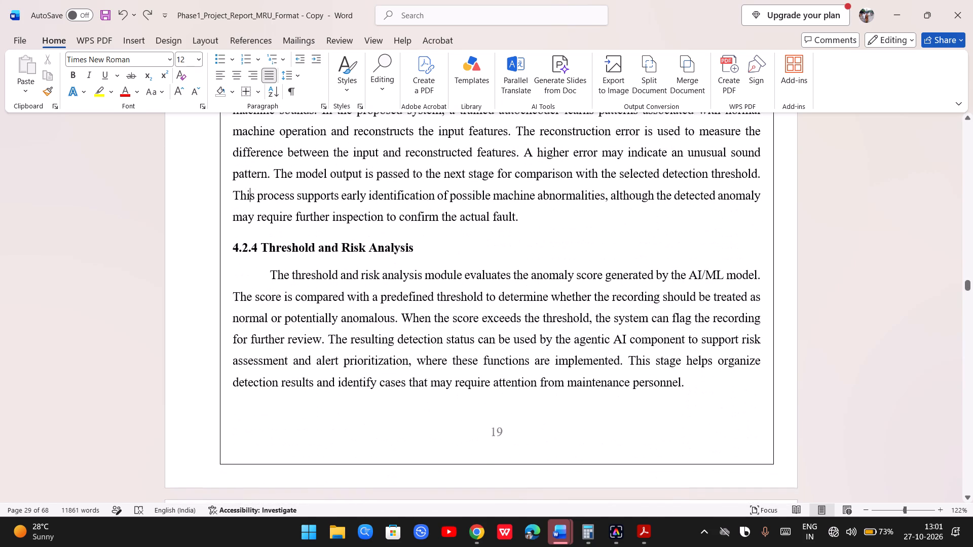
{"action": "scroll", "coordinate": [251, 203], "scroll_direction": "down", "scroll_amount": 1}
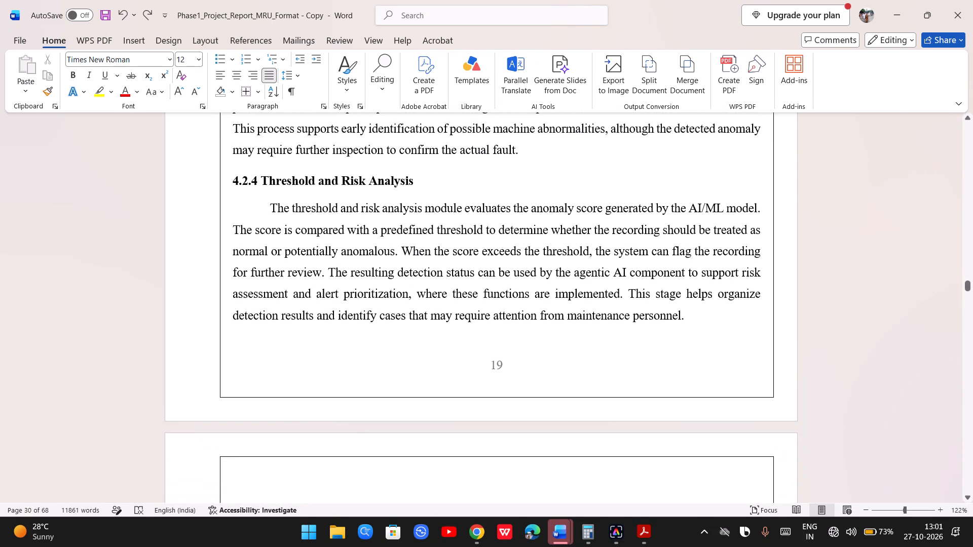
{"action": "left_click", "coordinate": [266, 227]}
{"action": "scroll", "coordinate": [266, 227], "scroll_direction": "down", "scroll_amount": 4}
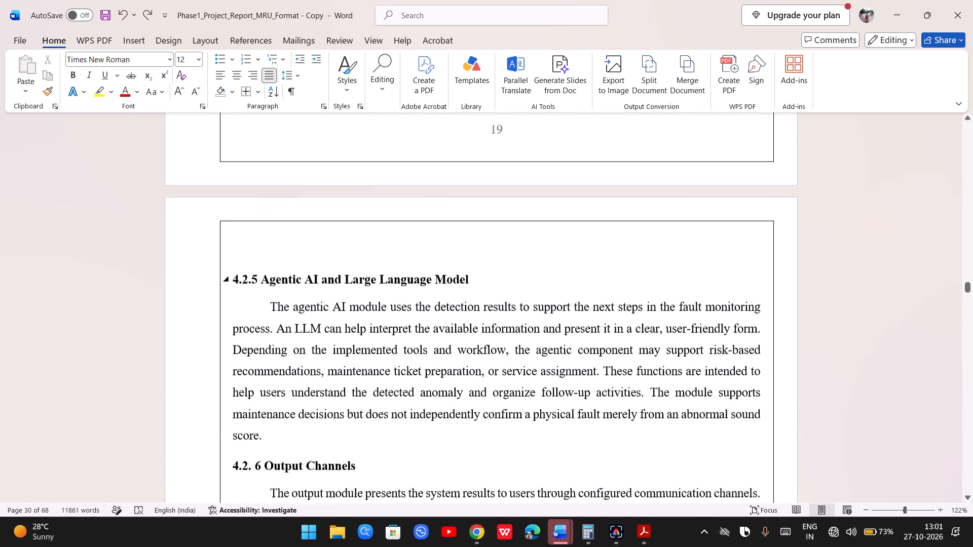
{"action": "scroll", "coordinate": [266, 227], "scroll_direction": "down", "scroll_amount": 2}
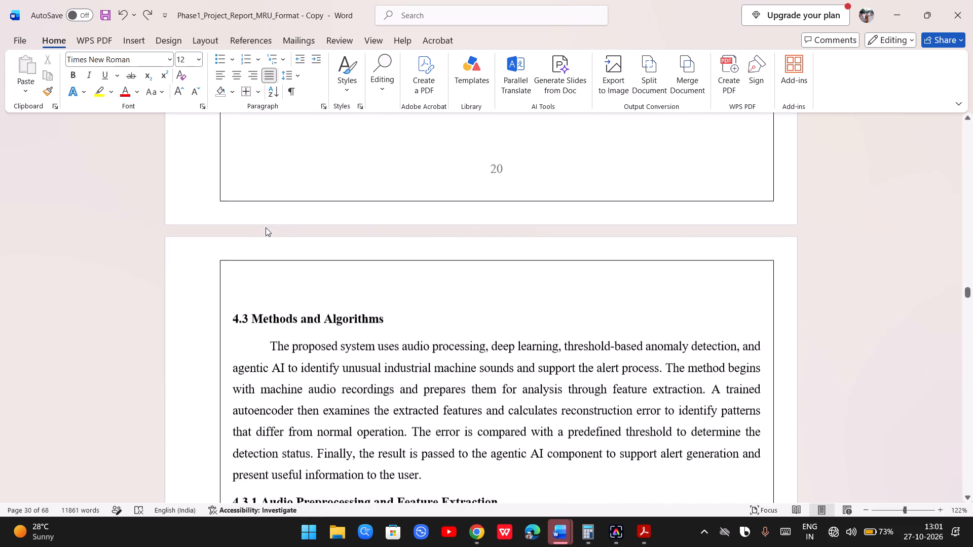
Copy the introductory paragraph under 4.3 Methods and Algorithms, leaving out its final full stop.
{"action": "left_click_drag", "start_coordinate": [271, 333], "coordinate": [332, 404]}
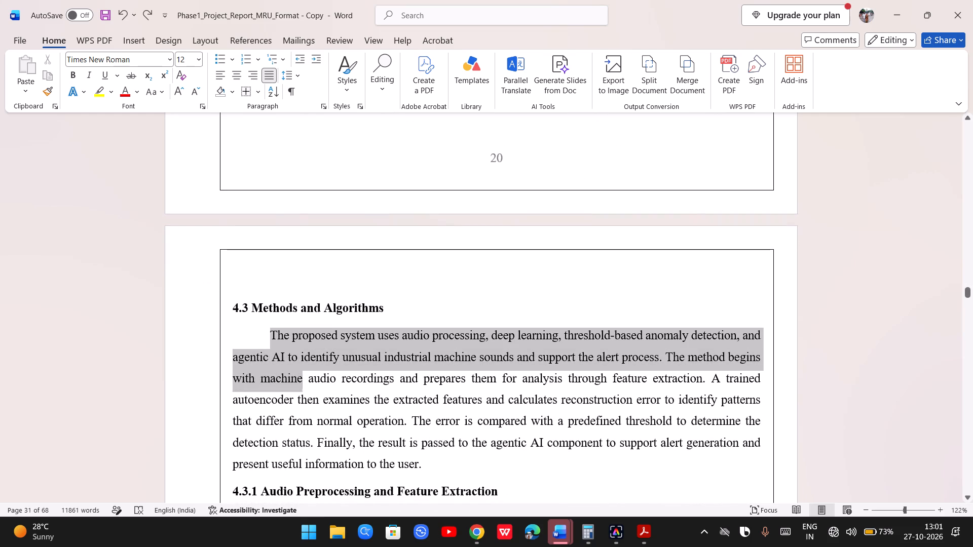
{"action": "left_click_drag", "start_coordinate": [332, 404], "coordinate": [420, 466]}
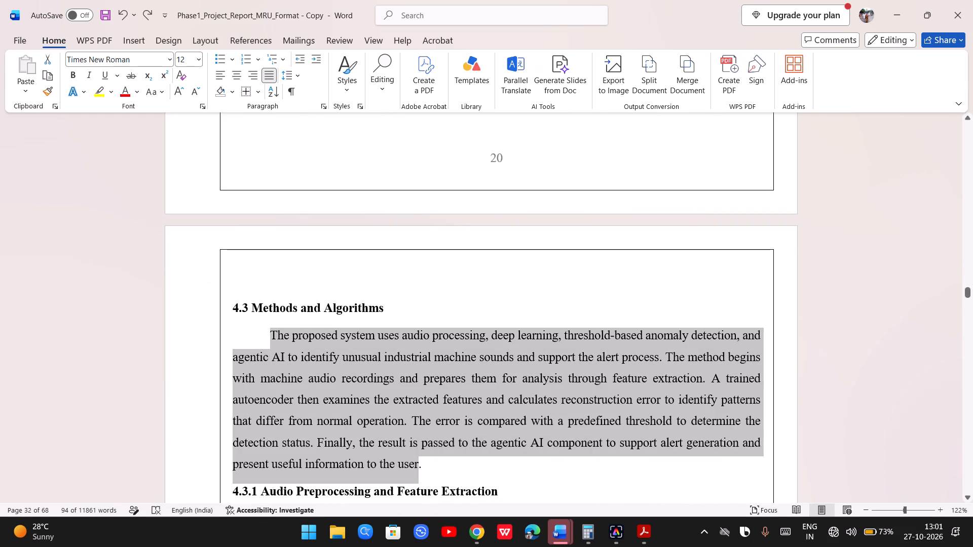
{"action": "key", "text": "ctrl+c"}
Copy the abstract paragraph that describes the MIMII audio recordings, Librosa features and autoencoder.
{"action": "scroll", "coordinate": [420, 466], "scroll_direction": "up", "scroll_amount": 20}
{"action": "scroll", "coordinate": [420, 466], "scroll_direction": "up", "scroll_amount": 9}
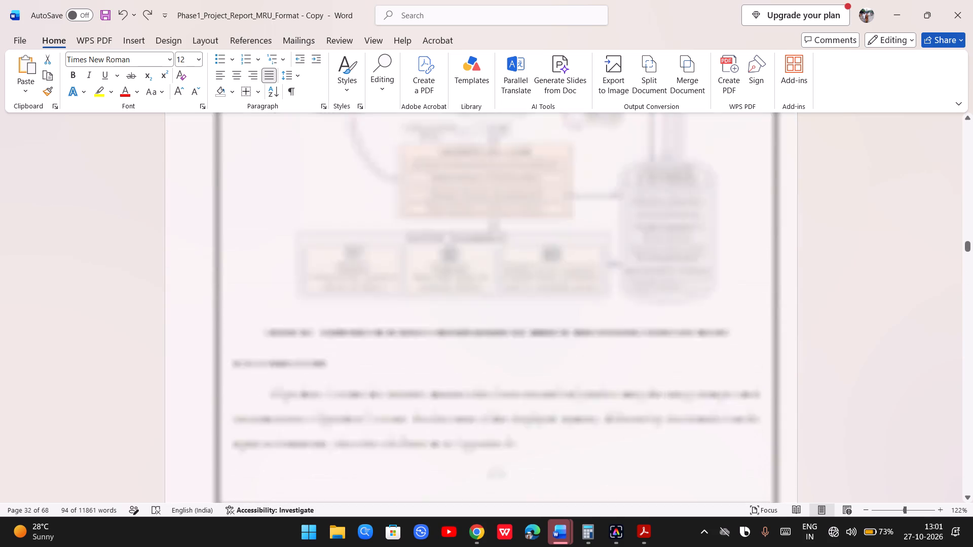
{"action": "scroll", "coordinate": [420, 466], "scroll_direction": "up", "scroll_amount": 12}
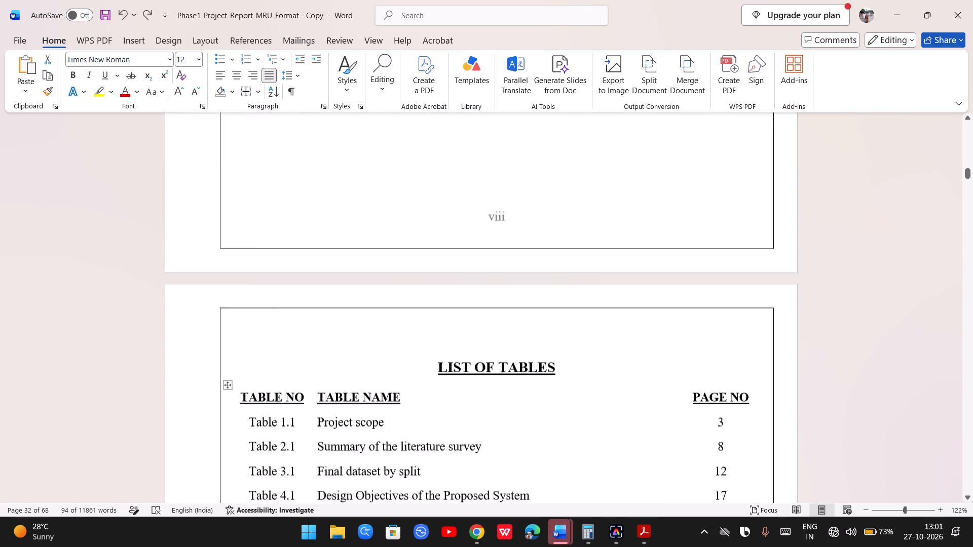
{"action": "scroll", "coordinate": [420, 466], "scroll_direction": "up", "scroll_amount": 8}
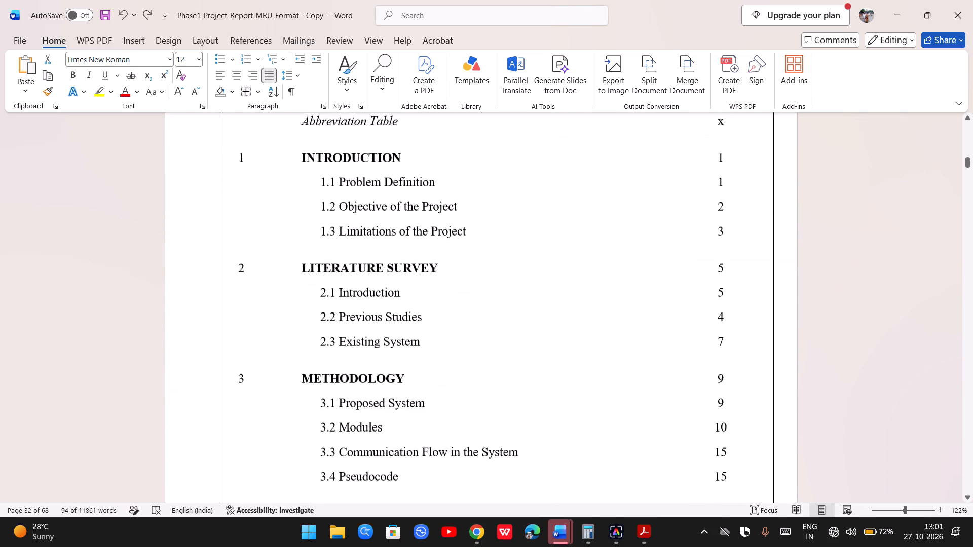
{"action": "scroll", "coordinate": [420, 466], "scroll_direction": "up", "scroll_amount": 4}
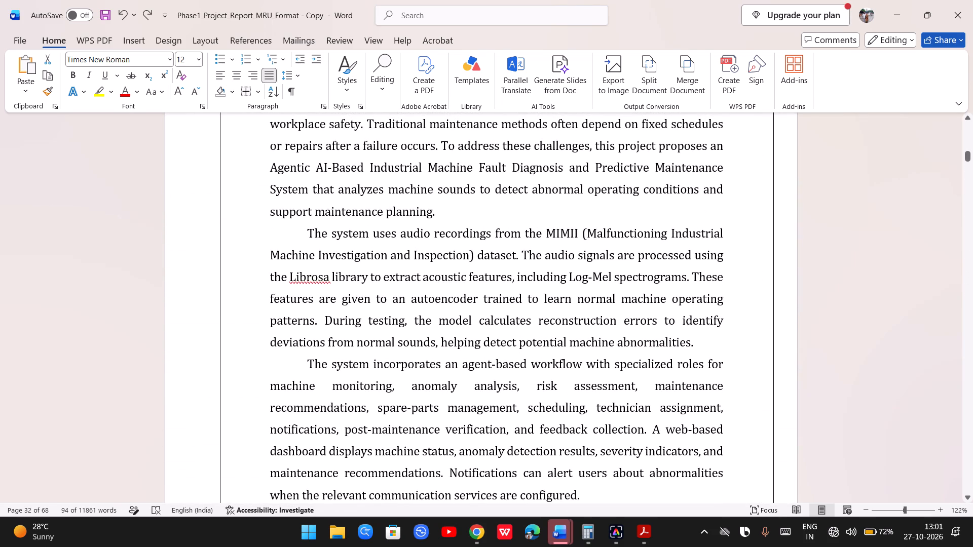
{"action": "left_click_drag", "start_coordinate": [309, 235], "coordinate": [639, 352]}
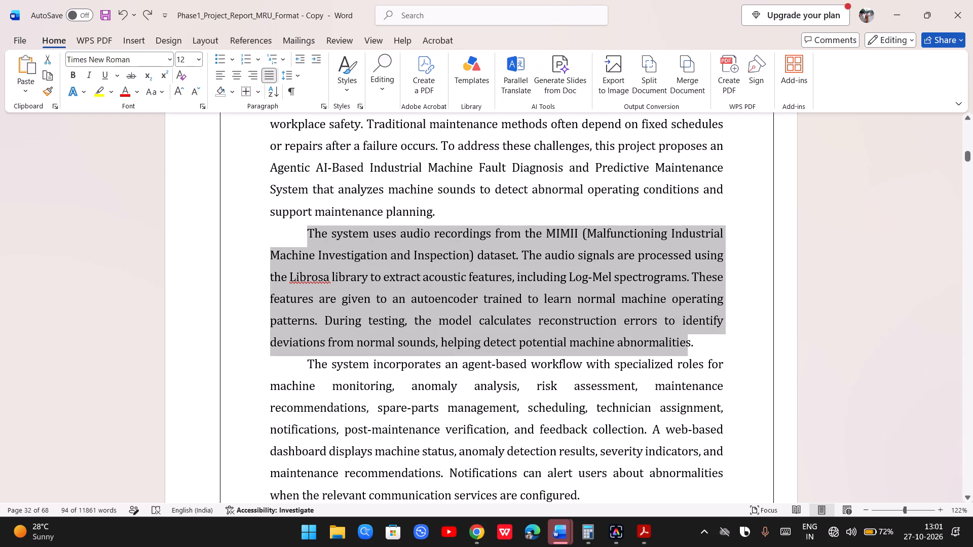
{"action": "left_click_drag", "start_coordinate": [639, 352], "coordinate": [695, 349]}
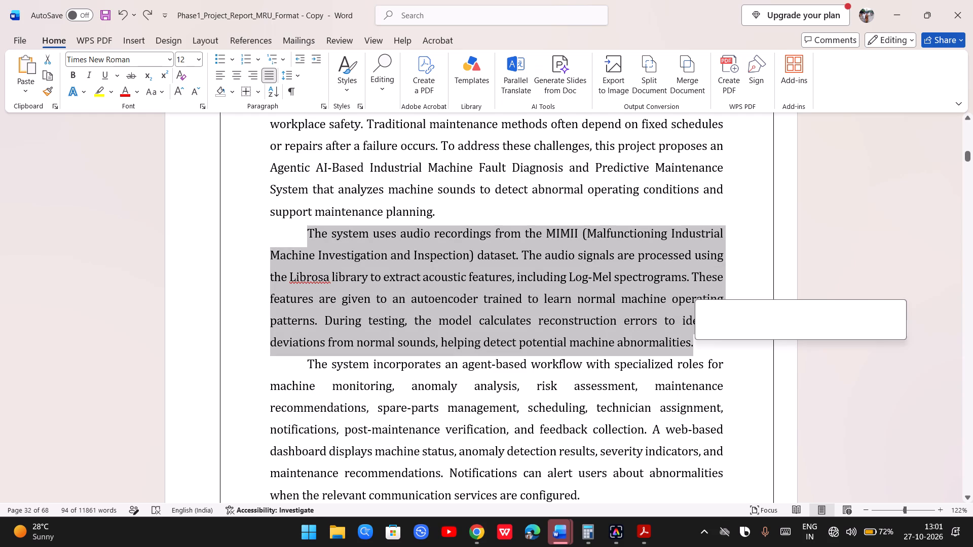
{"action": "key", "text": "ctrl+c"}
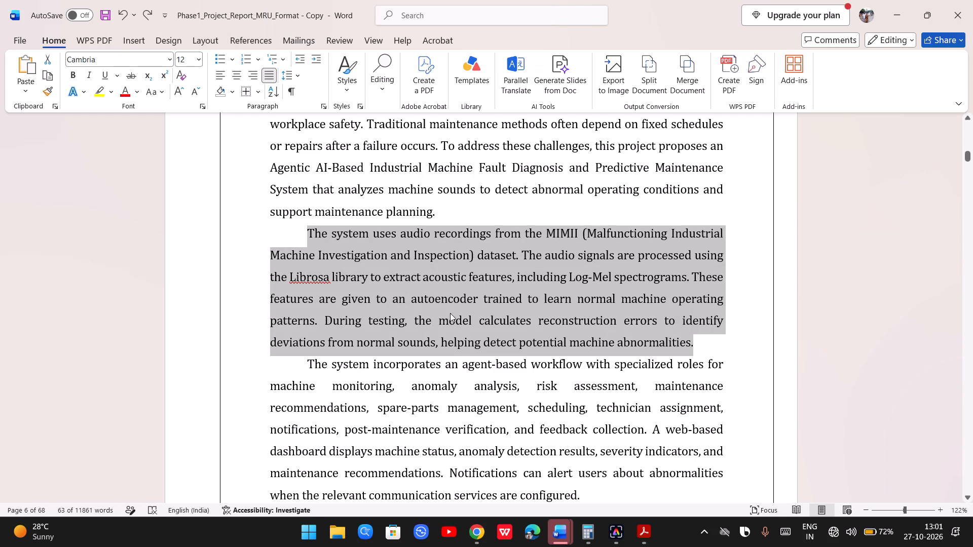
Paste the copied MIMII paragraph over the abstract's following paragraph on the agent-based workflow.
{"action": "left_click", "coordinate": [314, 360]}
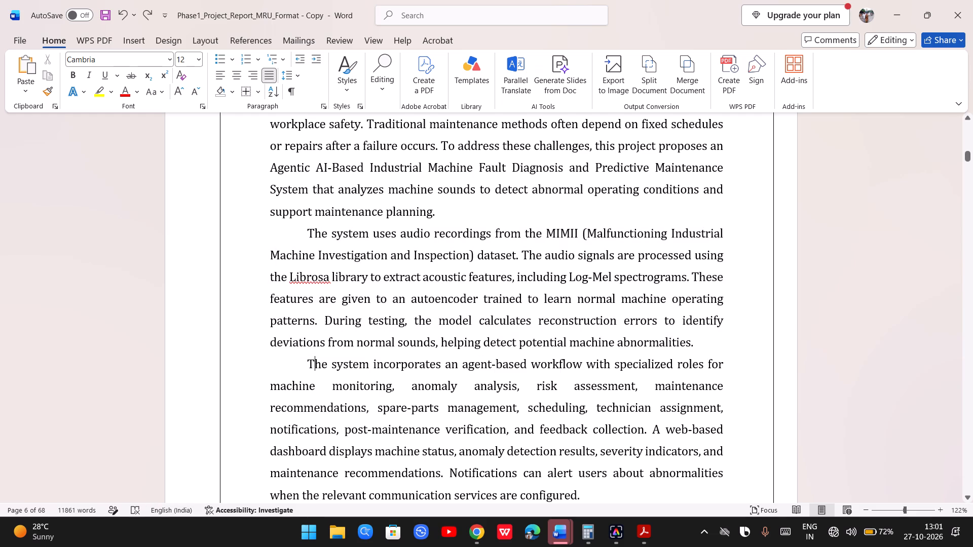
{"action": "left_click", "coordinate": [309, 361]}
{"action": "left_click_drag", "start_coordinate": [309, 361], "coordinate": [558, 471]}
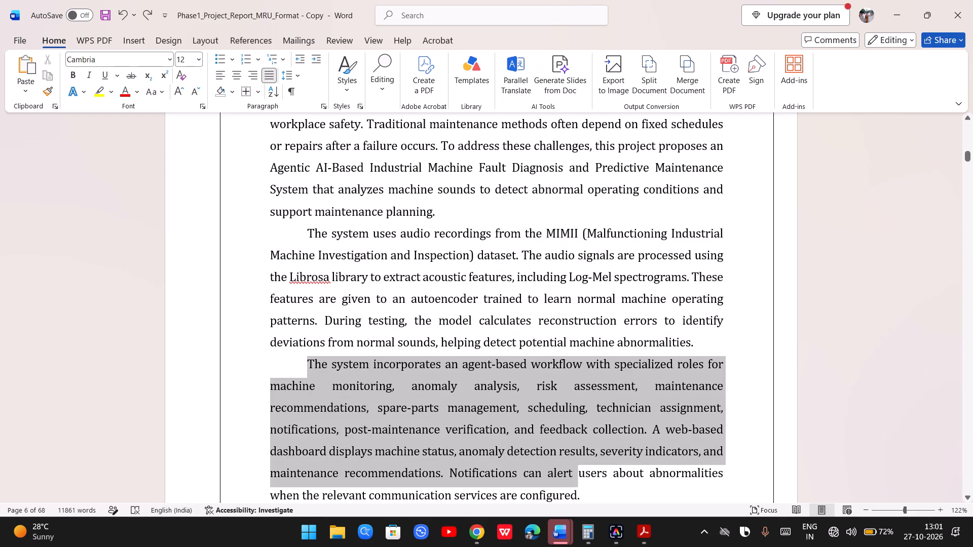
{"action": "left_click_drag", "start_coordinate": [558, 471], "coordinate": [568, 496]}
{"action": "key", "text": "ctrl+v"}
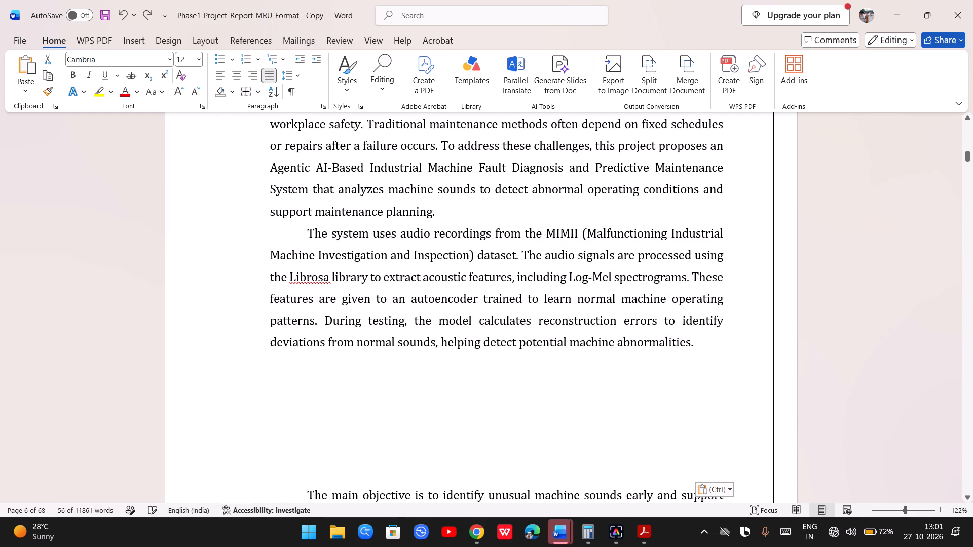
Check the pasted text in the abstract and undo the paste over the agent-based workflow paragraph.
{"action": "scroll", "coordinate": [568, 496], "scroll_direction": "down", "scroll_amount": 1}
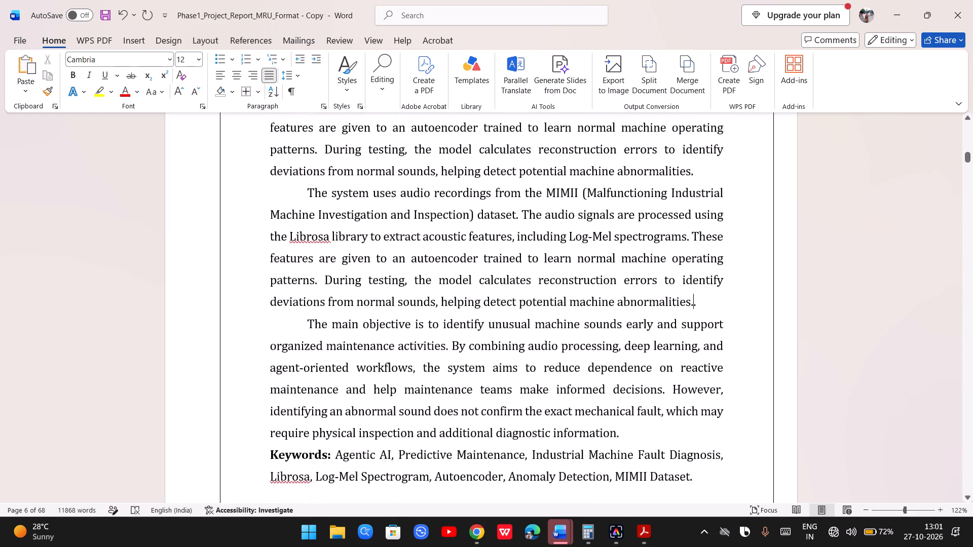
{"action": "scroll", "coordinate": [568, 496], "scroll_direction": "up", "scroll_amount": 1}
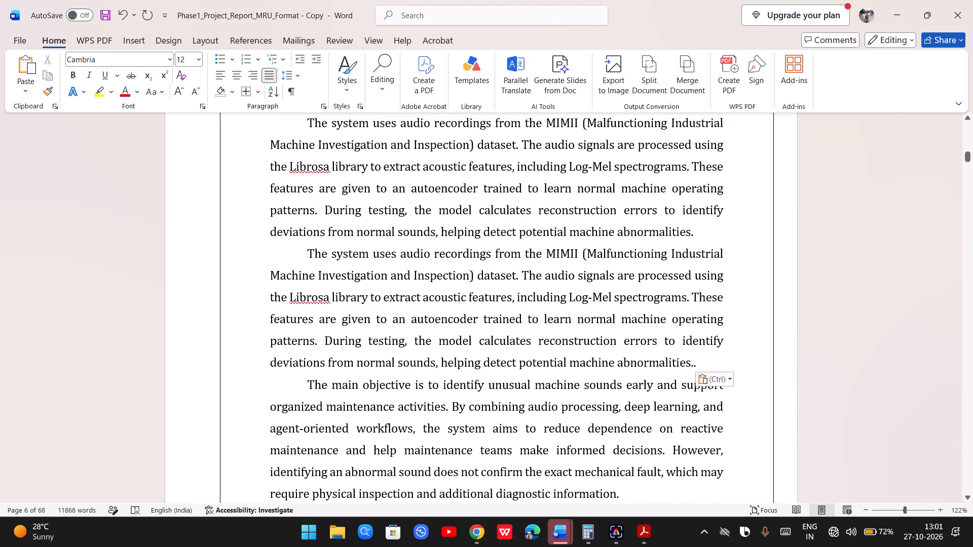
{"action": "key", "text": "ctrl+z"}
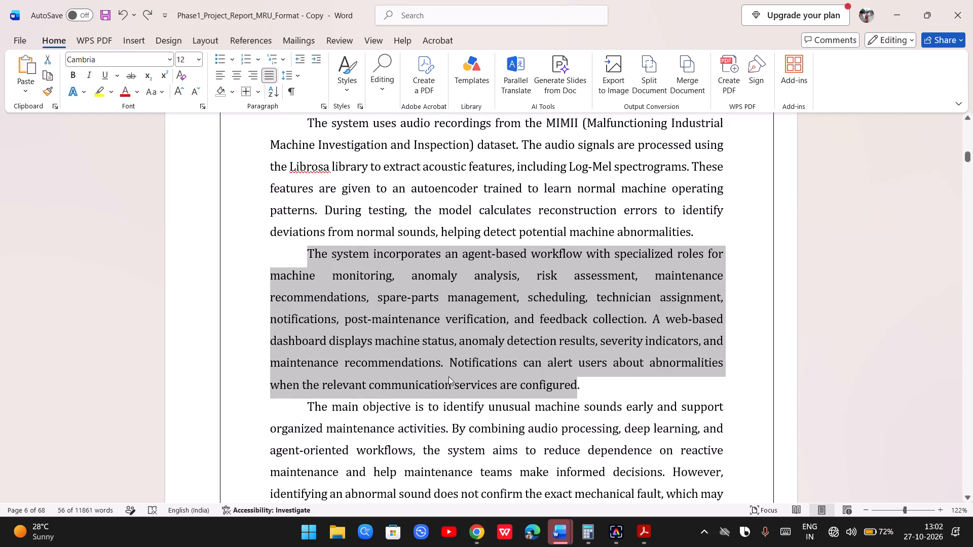
Copy the abstract's agent-based workflow paragraph without its final full stop, and delete the copied text from the page.
{"action": "left_click", "coordinate": [448, 376]}
{"action": "left_click_drag", "start_coordinate": [309, 254], "coordinate": [504, 371]}
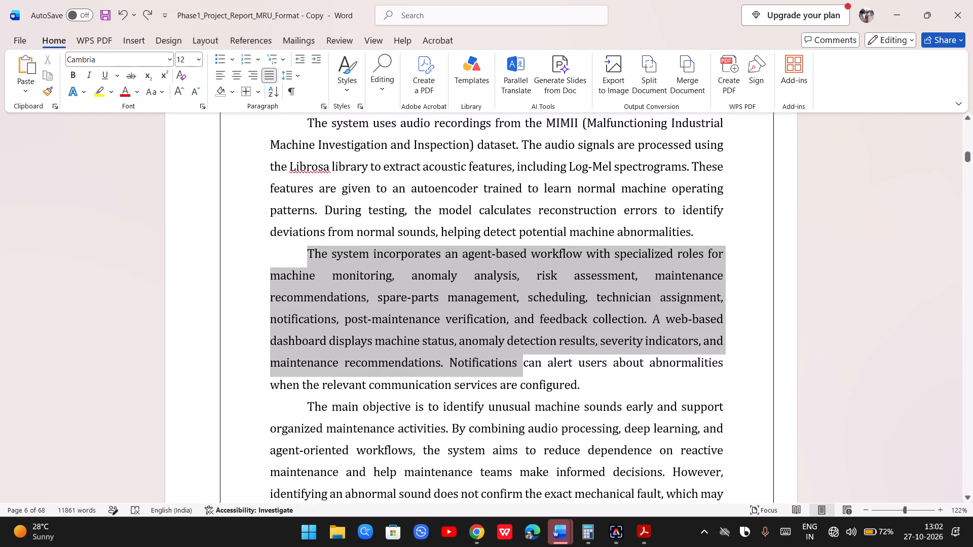
{"action": "left_click_drag", "start_coordinate": [504, 371], "coordinate": [556, 381]}
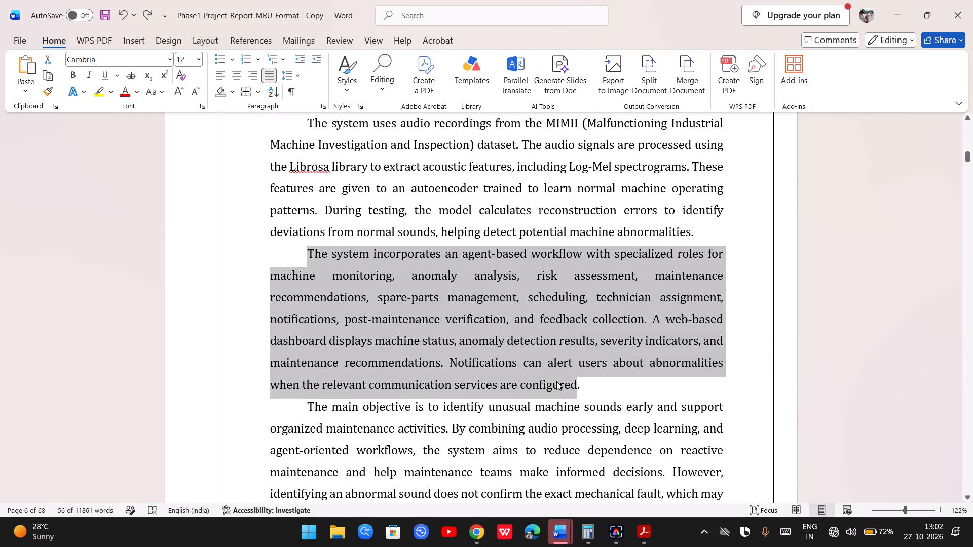
{"action": "key", "text": "ctrl+c"}
{"action": "key", "text": "BackSpace"}
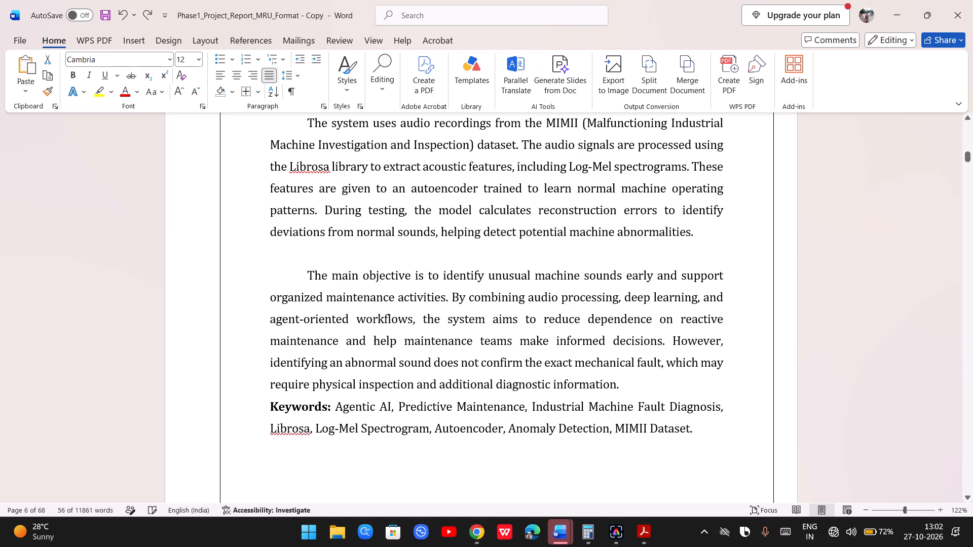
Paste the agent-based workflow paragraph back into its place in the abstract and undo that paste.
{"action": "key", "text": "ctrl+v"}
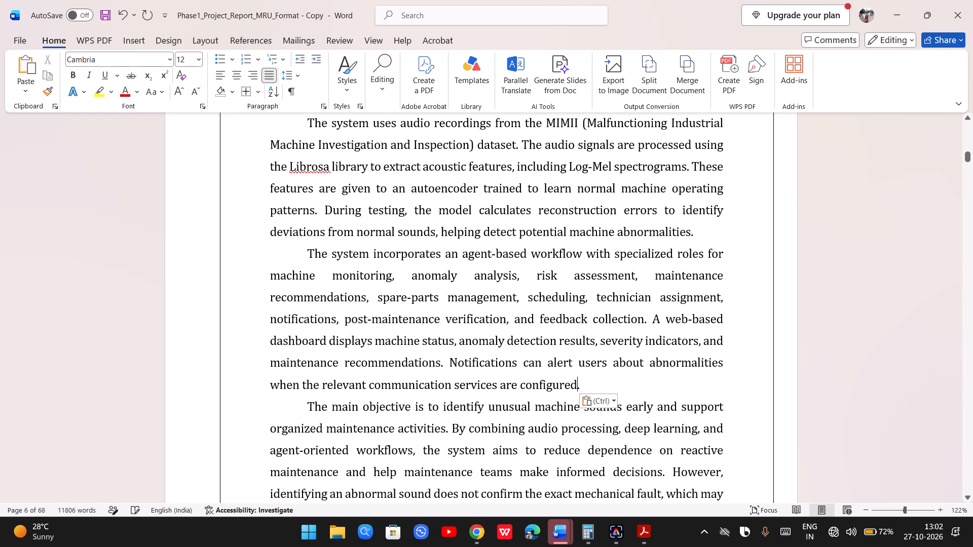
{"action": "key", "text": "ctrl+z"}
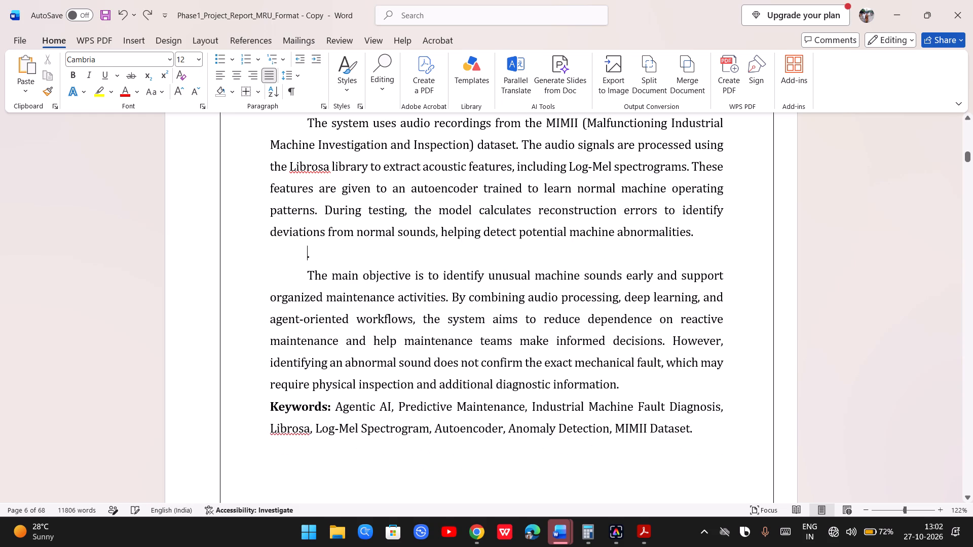
Delete the leftover full stop on the emptied line above the main objective paragraph.
{"action": "key", "text": "Right"}
{"action": "key", "text": "BackSpace"}
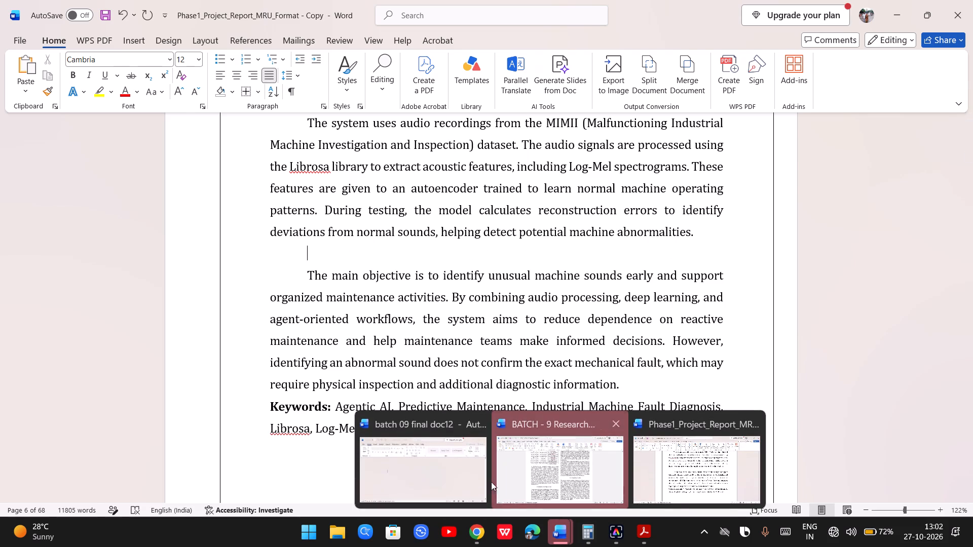
Switch to the recovered Word document "batch 09 final doc12".
{"action": "left_click", "coordinate": [465, 471]}
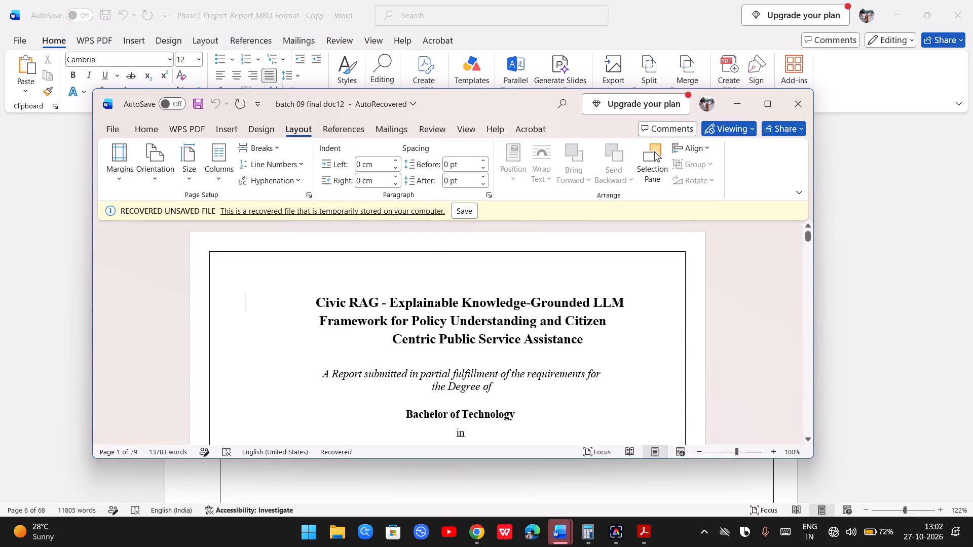
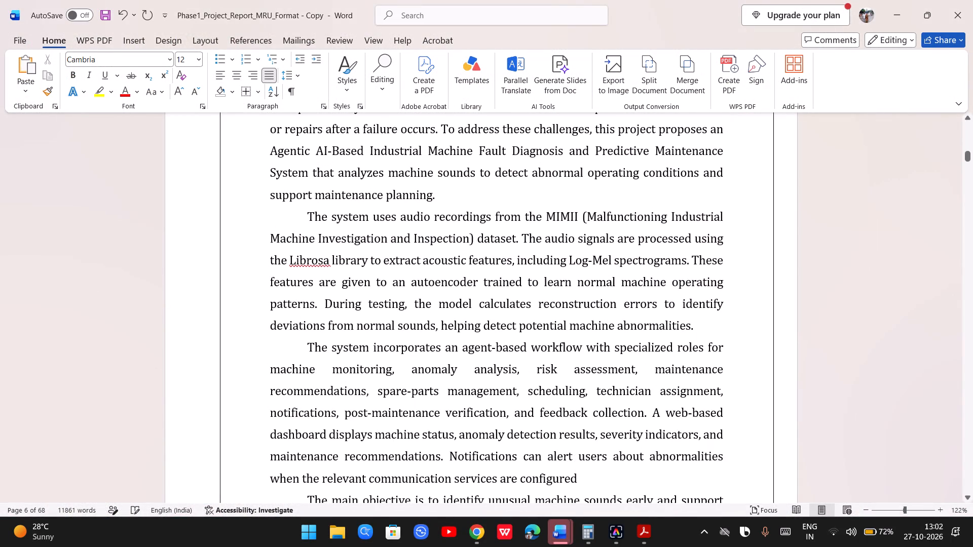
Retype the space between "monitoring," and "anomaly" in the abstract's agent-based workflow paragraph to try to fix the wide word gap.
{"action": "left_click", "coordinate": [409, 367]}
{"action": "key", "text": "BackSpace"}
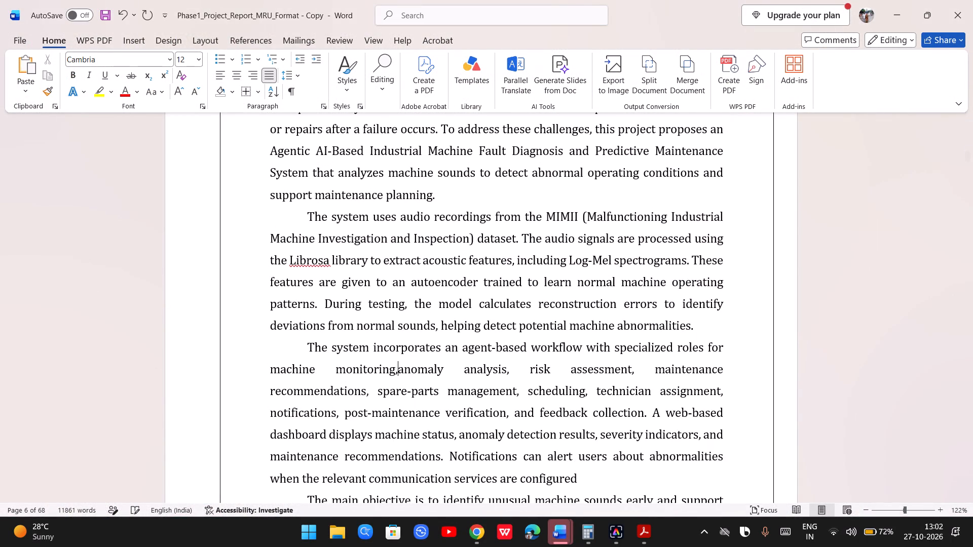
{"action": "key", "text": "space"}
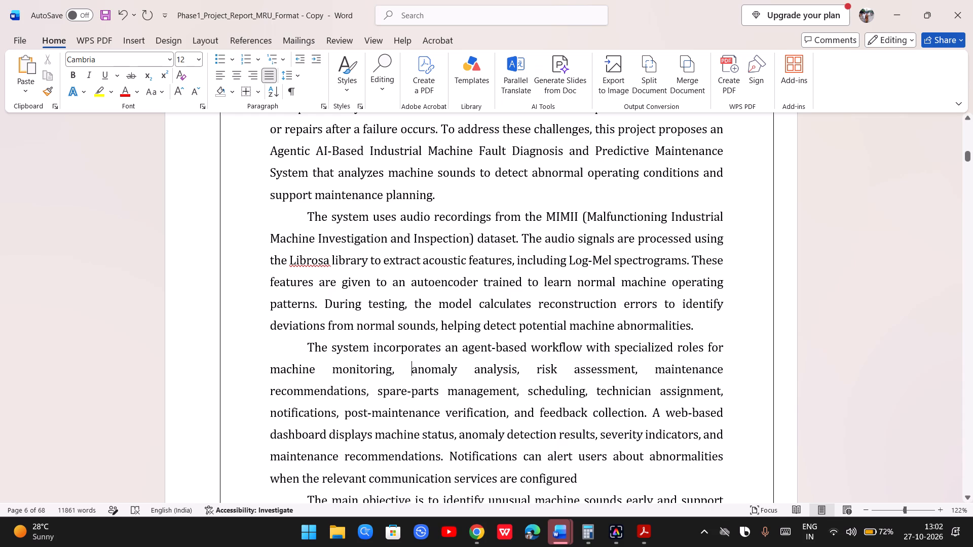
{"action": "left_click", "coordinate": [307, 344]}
Delete the text of the abstract's third paragraph, which describes the agent-based workflow.
{"action": "scroll", "coordinate": [578, 484], "scroll_direction": "down", "scroll_amount": 1}
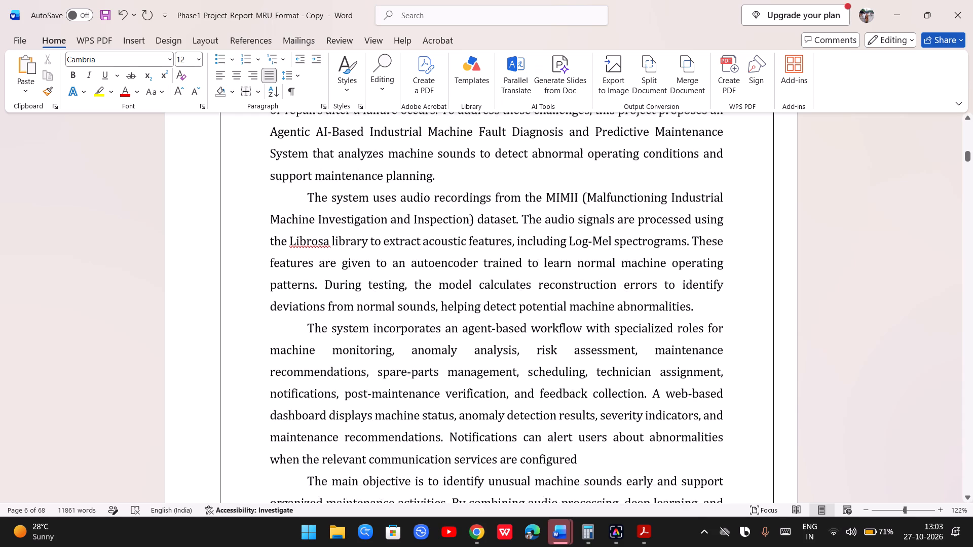
{"action": "scroll", "coordinate": [578, 484], "scroll_direction": "down", "scroll_amount": 1}
{"action": "left_click", "coordinate": [591, 404]}
{"action": "left_click_drag", "start_coordinate": [591, 404], "coordinate": [341, 280]}
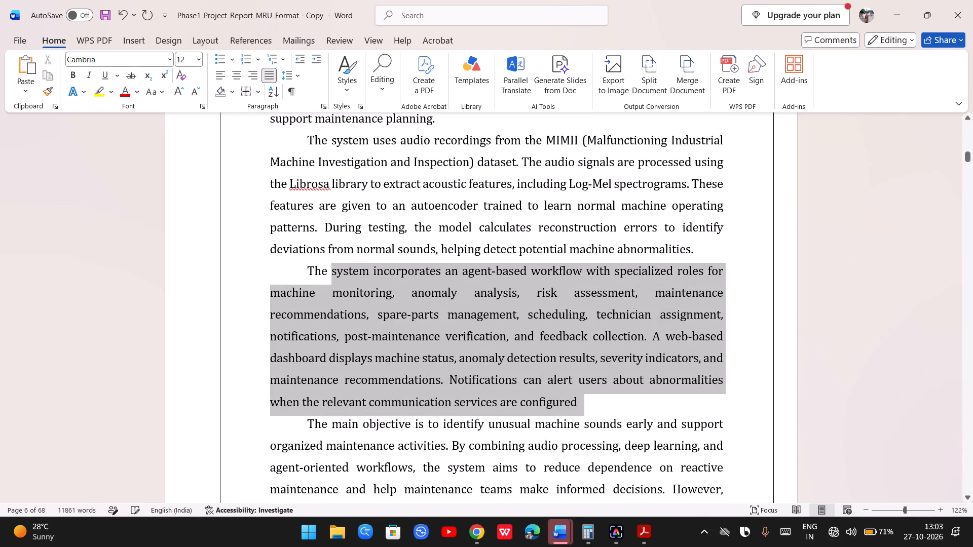
{"action": "left_click_drag", "start_coordinate": [341, 280], "coordinate": [322, 275]}
{"action": "key", "text": "BackSpace"}
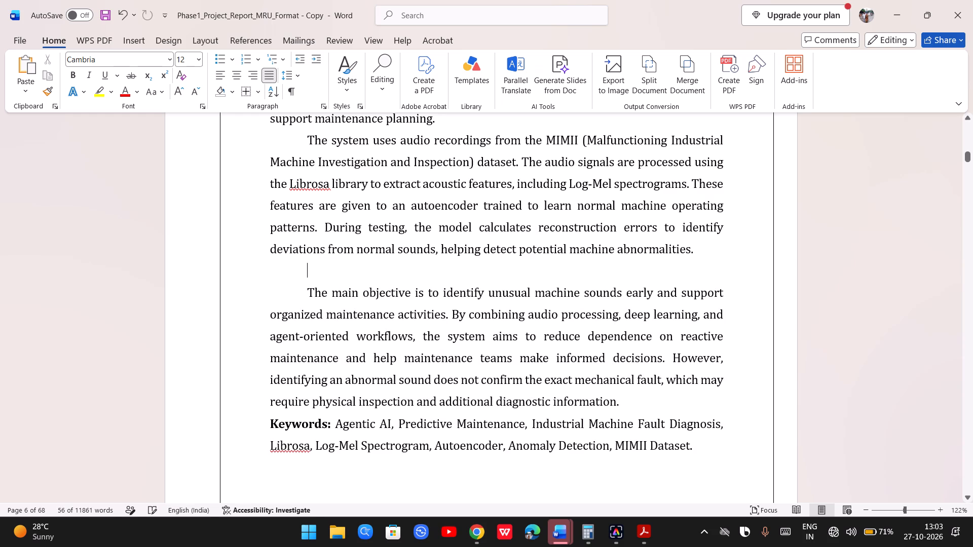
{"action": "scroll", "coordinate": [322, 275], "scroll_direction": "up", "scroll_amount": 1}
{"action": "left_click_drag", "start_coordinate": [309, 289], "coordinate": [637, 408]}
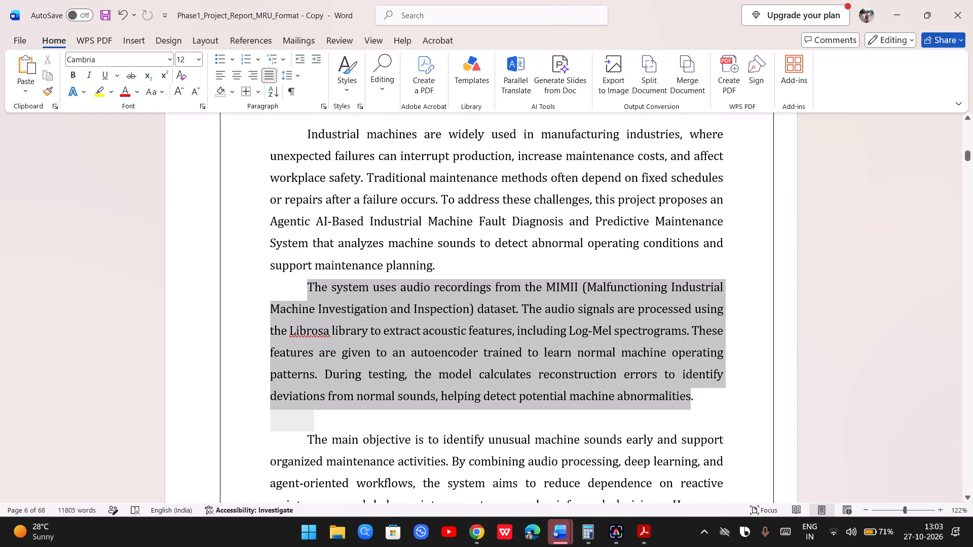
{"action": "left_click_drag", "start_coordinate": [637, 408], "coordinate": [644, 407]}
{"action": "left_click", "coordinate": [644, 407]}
Duplicate the abstract's MIMII audio recordings paragraph onto a new line directly below the original.
{"action": "scroll", "coordinate": [644, 407], "scroll_direction": "down", "scroll_amount": 2}
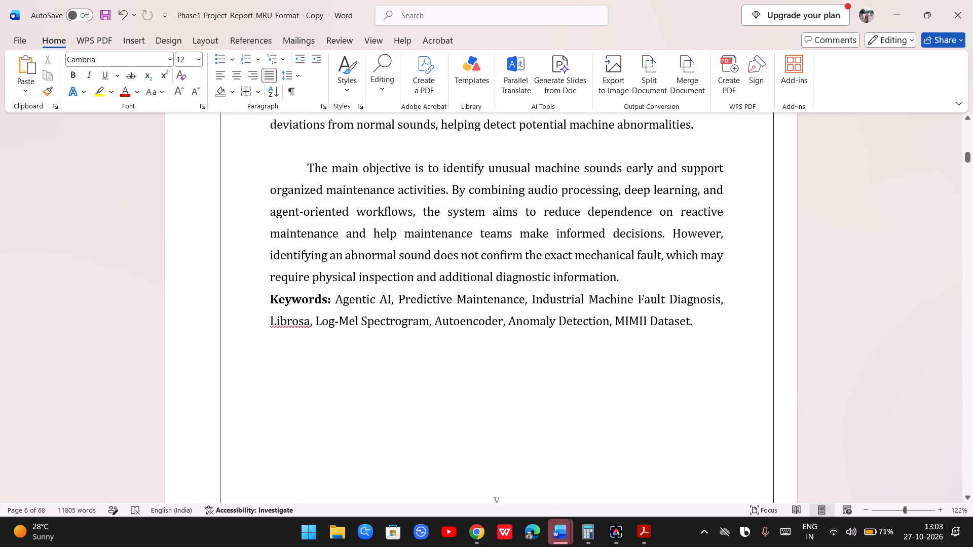
{"action": "scroll", "coordinate": [644, 407], "scroll_direction": "up", "scroll_amount": 2}
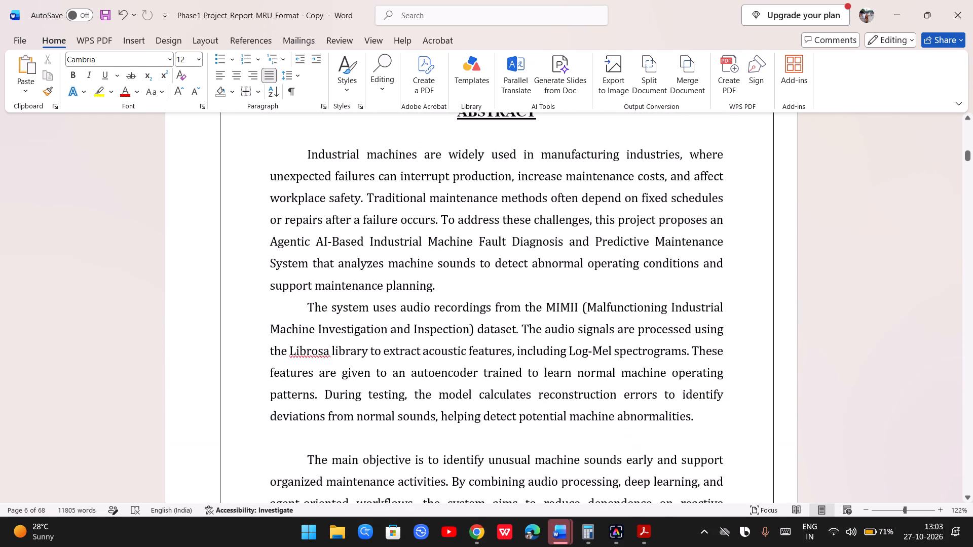
{"action": "scroll", "coordinate": [644, 407], "scroll_direction": "up", "scroll_amount": 1}
{"action": "scroll", "coordinate": [644, 407], "scroll_direction": "down", "scroll_amount": 2}
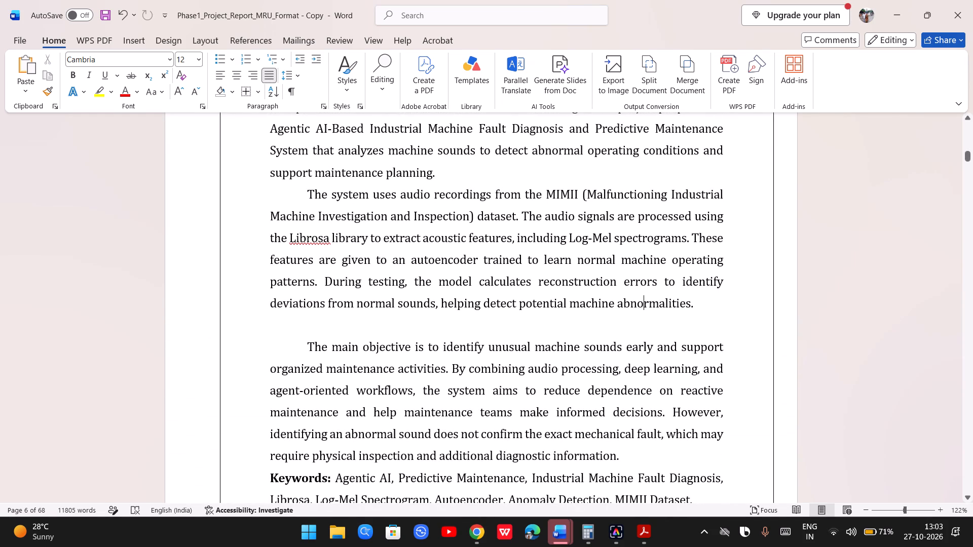
{"action": "left_click", "coordinate": [699, 307]}
{"action": "key", "text": "Return"}
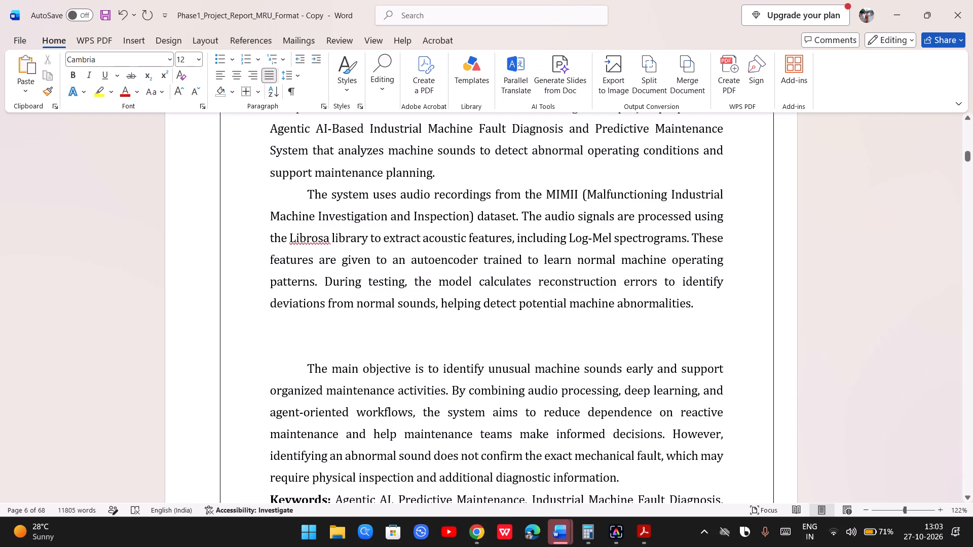
{"action": "left_click_drag", "start_coordinate": [307, 193], "coordinate": [385, 260]}
{"action": "left_click_drag", "start_coordinate": [385, 260], "coordinate": [720, 317]}
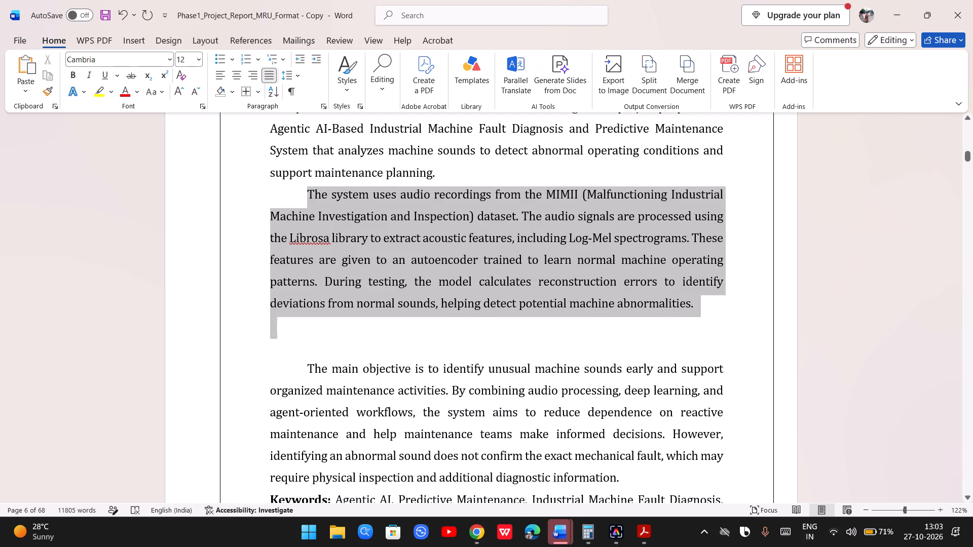
{"action": "left_click_drag", "start_coordinate": [720, 317], "coordinate": [703, 309]}
{"action": "key", "text": "ctrl+c"}
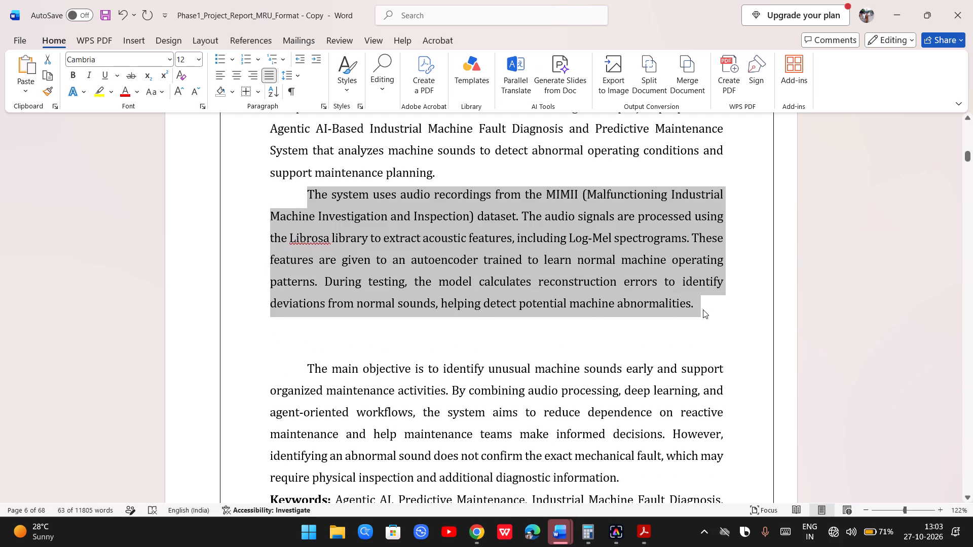
{"action": "key", "text": "Down"}
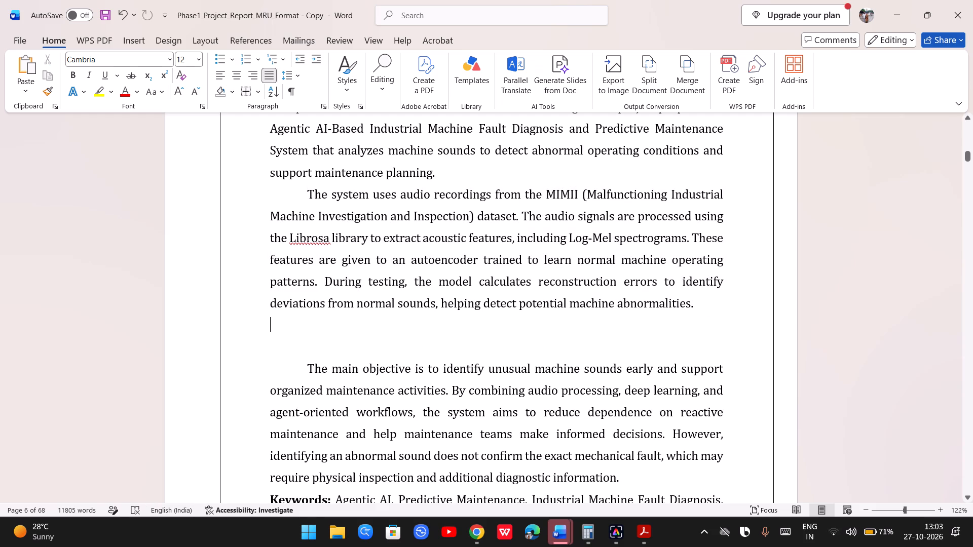
{"action": "key", "text": "ctrl+v"}
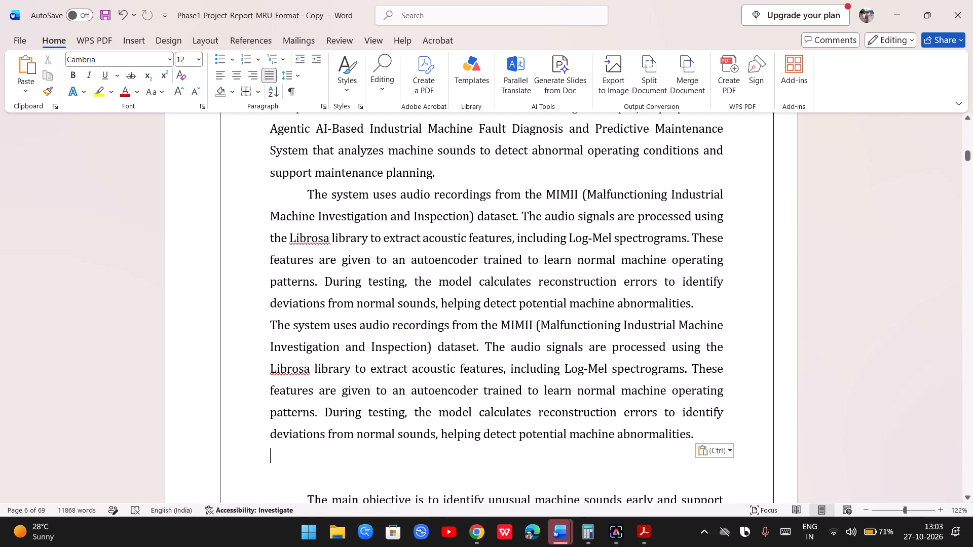
Remove the empty lines between the duplicated MIMII paragraph and the paragraph beginning "The main objective".
{"action": "left_click", "coordinate": [629, 461]}
{"action": "key", "text": "BackSpace"}
{"action": "key", "text": "Down"}
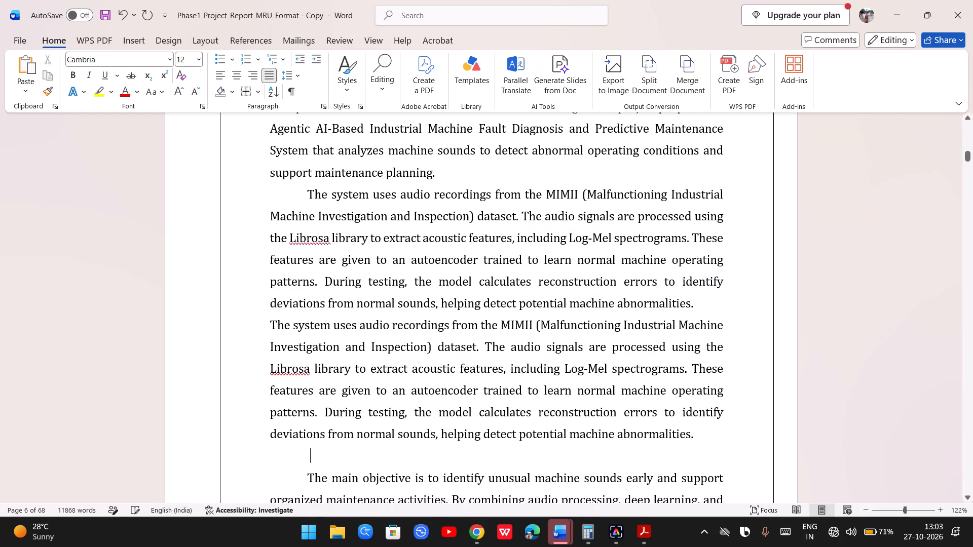
{"action": "key", "text": "equal"}
{"action": "key", "text": "BackSpace"}
{"action": "key", "text": "BackSpace"}
{"action": "key", "text": "BackSpace"}
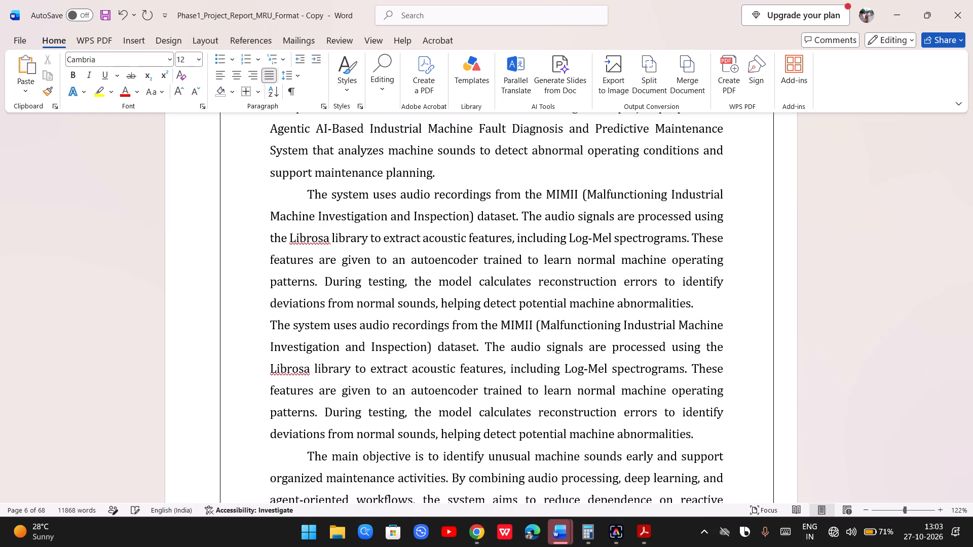
Switch from the report to the previously used window.
{"action": "scroll", "coordinate": [629, 461], "scroll_direction": "up", "scroll_amount": 1}
{"action": "key", "text": "alt+Tab"}
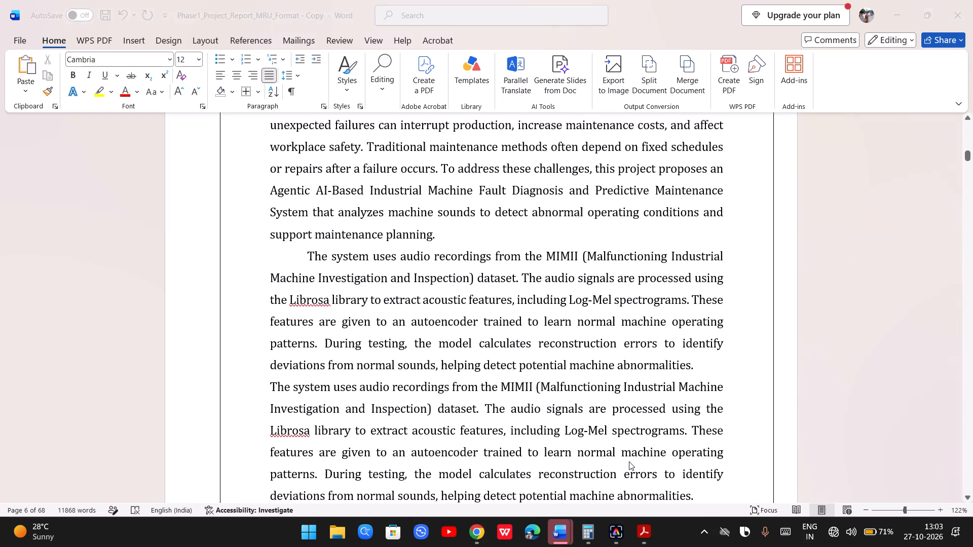
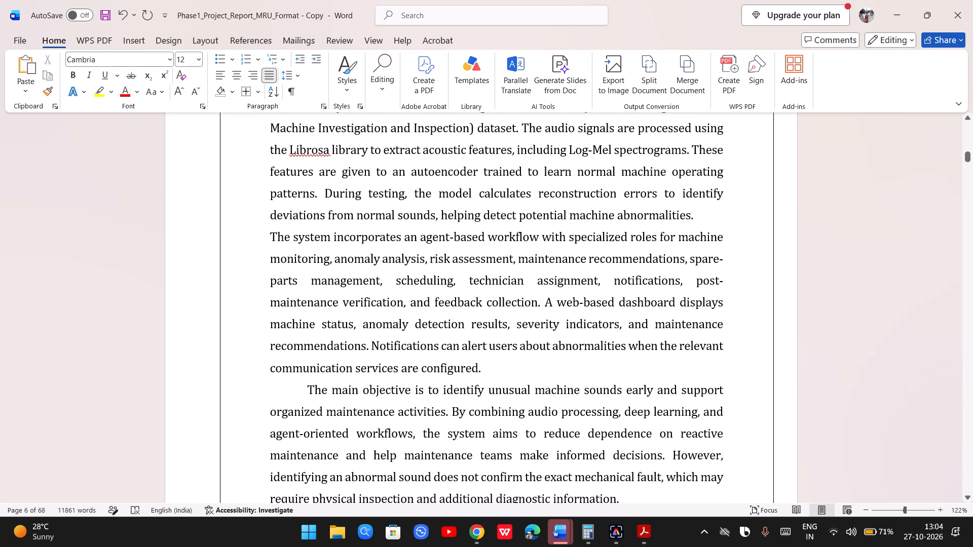
Indent the first line of the abstract paragraph beginning "The system incorporates an agent-based workflow" by one tab.
{"action": "left_click", "coordinate": [268, 238]}
{"action": "key", "text": "Tab"}
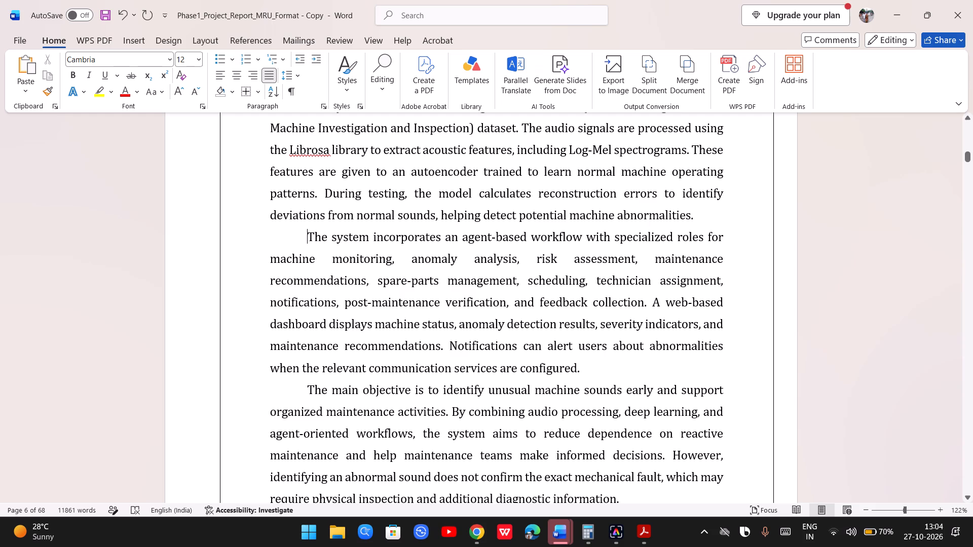
{"action": "left_click", "coordinate": [589, 375]}
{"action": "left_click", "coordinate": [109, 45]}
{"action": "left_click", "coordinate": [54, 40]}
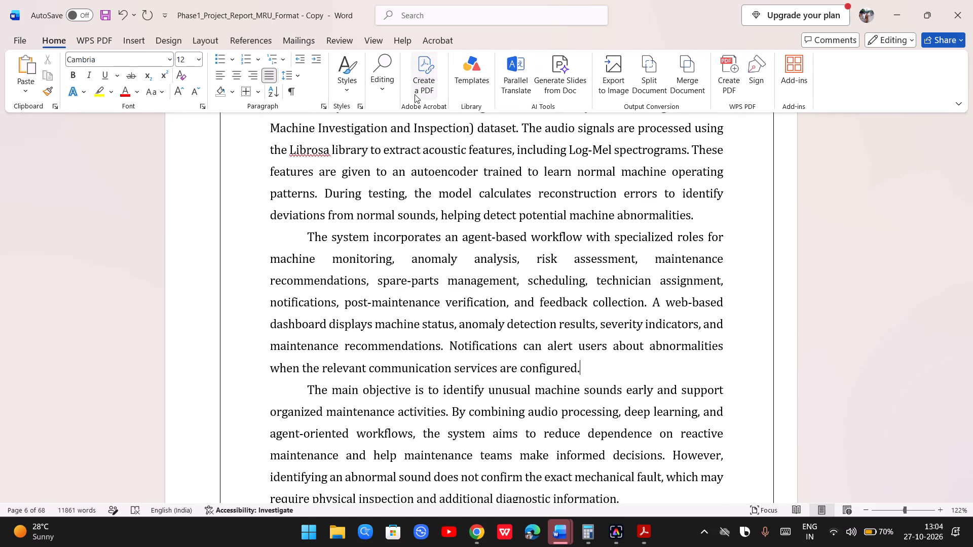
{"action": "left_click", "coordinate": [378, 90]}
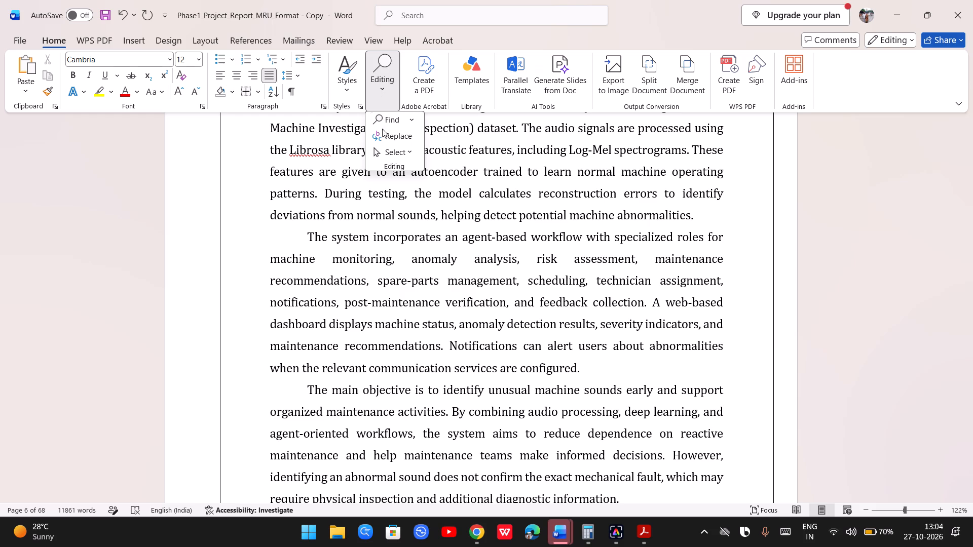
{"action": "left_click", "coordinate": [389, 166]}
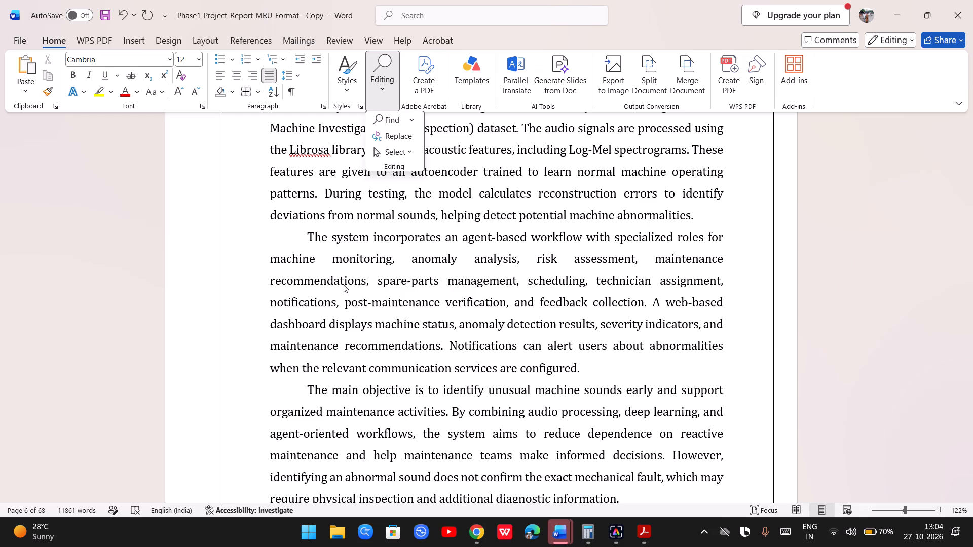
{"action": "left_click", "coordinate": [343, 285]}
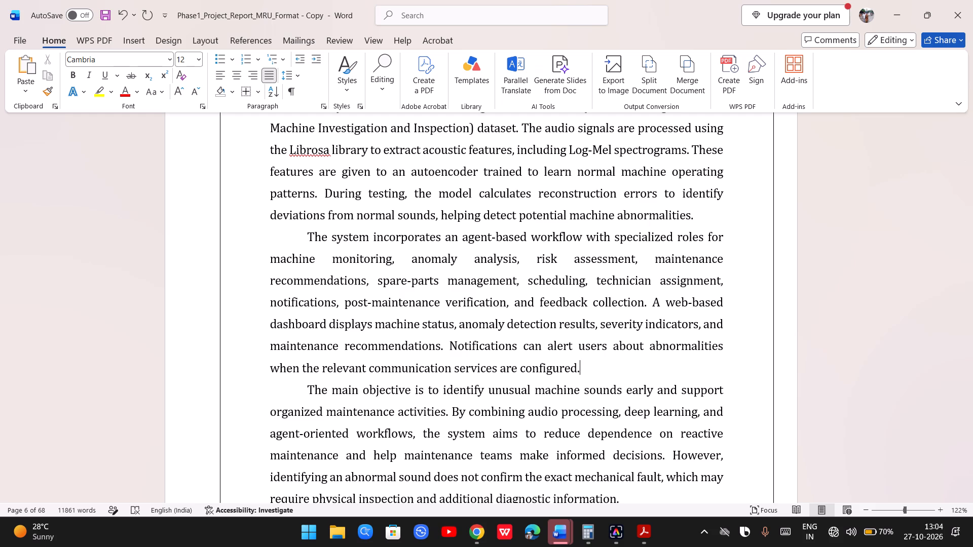
Paste the copied text over the abstract's agent-based workflow paragraph, beginning at "The system incorporates".
{"action": "left_click", "coordinate": [307, 235]}
{"action": "left_click_drag", "start_coordinate": [307, 235], "coordinate": [537, 370]}
{"action": "key", "text": "ctrl+v"}
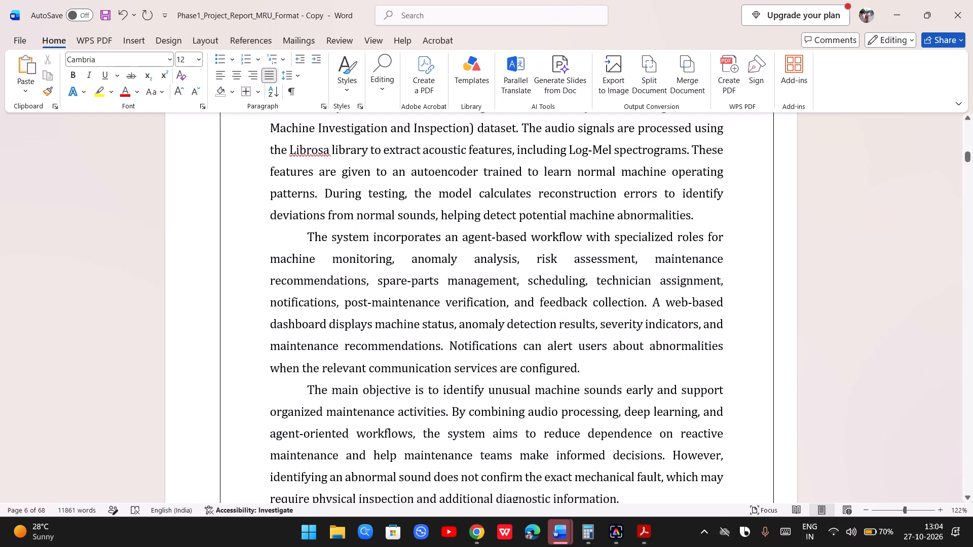
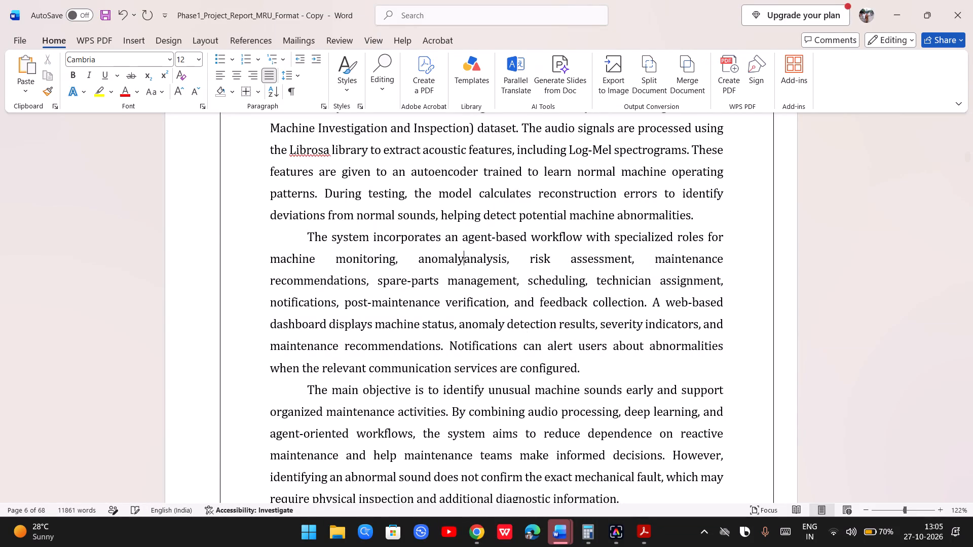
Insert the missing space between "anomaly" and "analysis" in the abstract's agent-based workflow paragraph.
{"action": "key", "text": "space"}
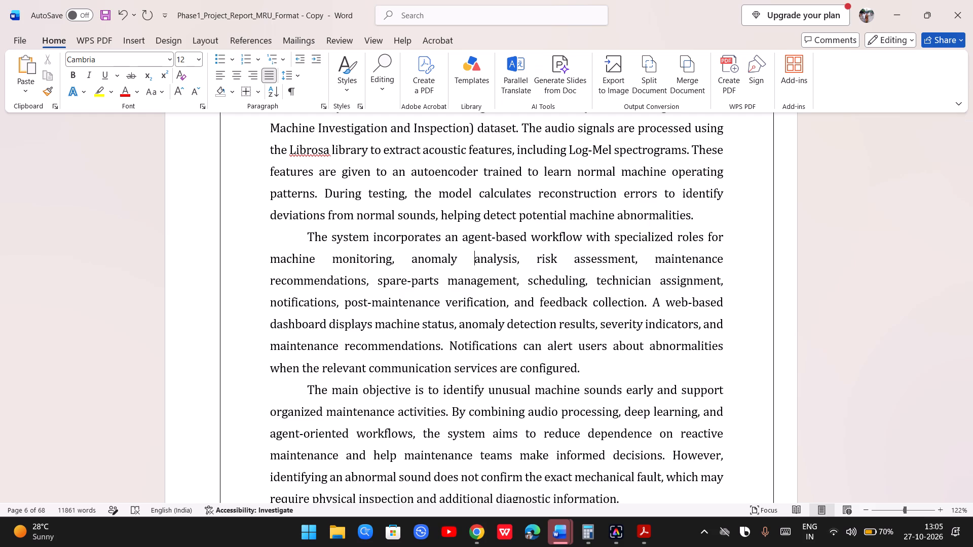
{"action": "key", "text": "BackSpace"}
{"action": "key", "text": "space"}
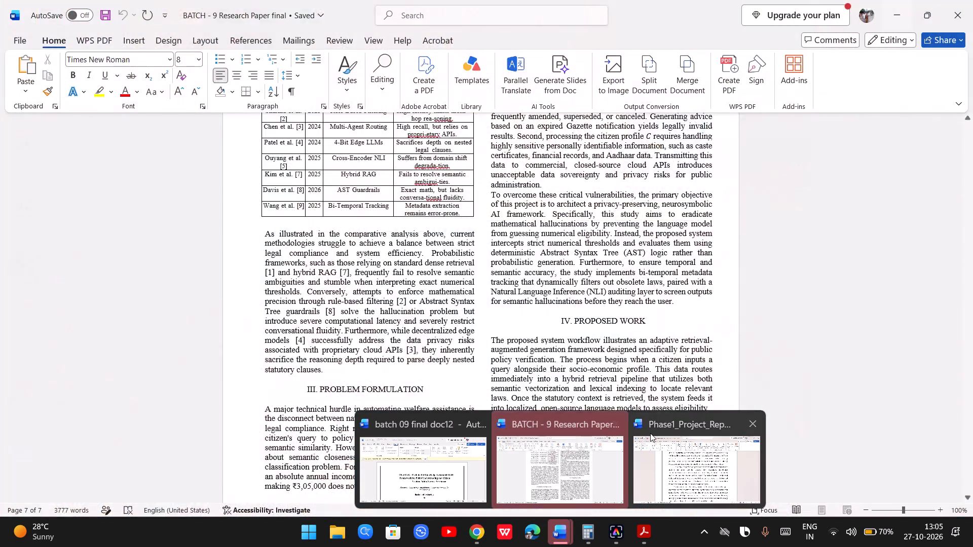
Create a new blank document and paste the copied agent-based workflow paragraph into it.
{"action": "left_click", "coordinate": [650, 433]}
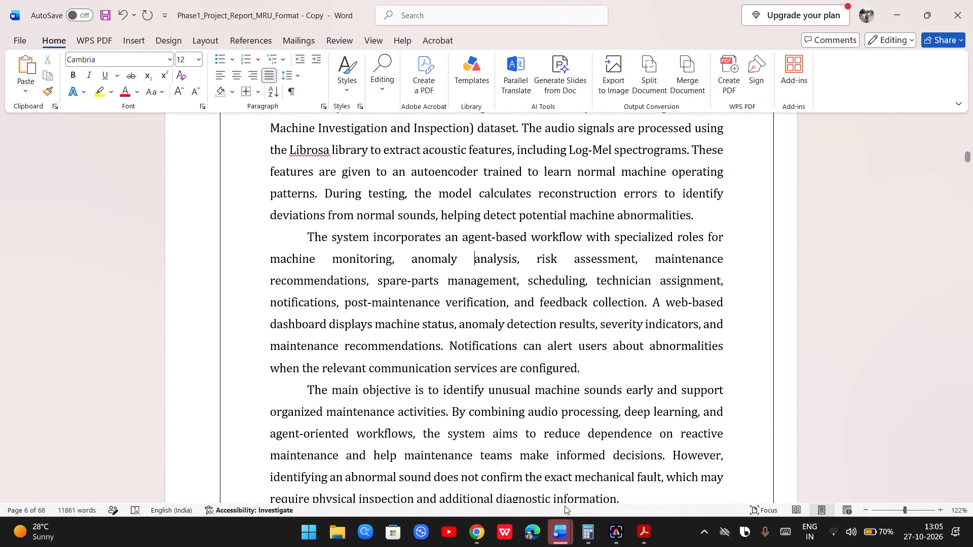
{"action": "left_click", "coordinate": [430, 476]}
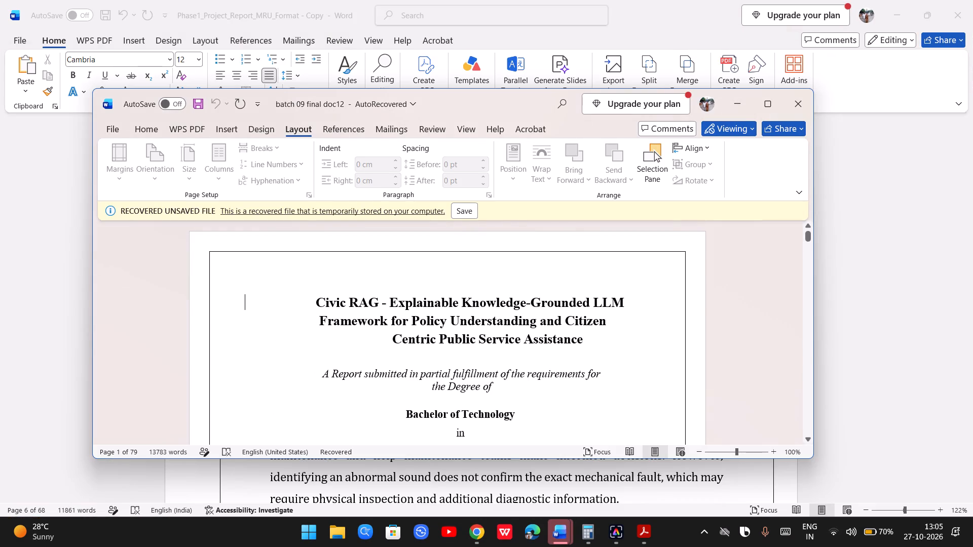
{"action": "left_click", "coordinate": [553, 538]}
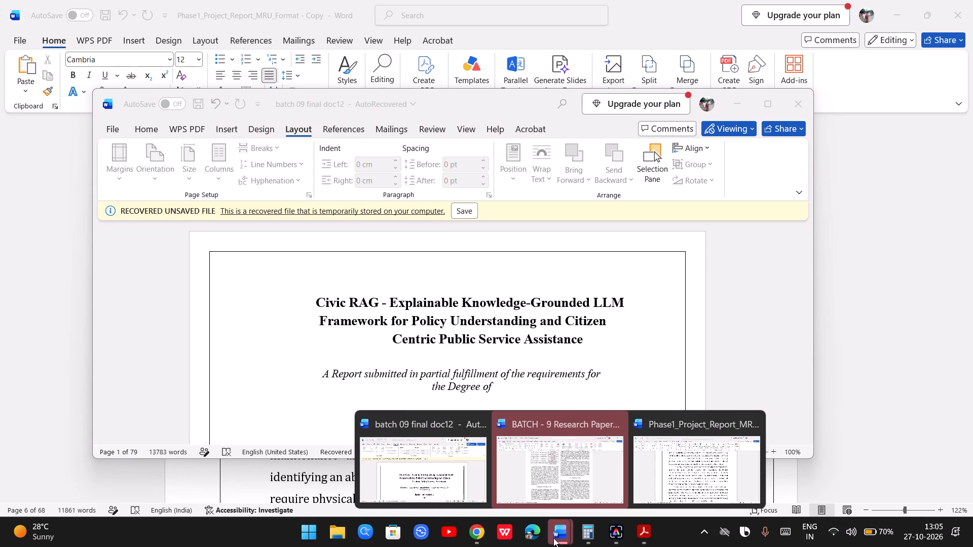
{"action": "right_click", "coordinate": [553, 538]}
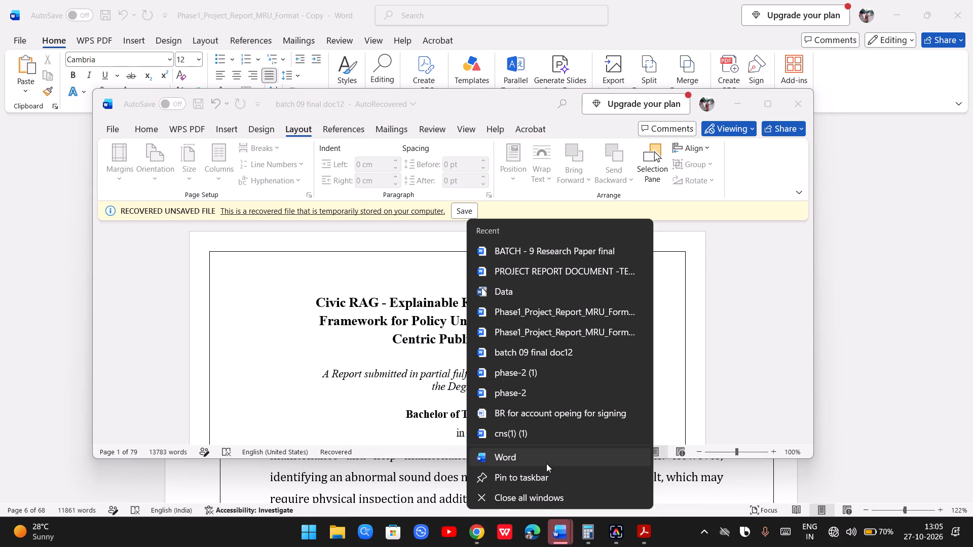
{"action": "left_click", "coordinate": [544, 447]}
{"action": "left_click", "coordinate": [540, 453]}
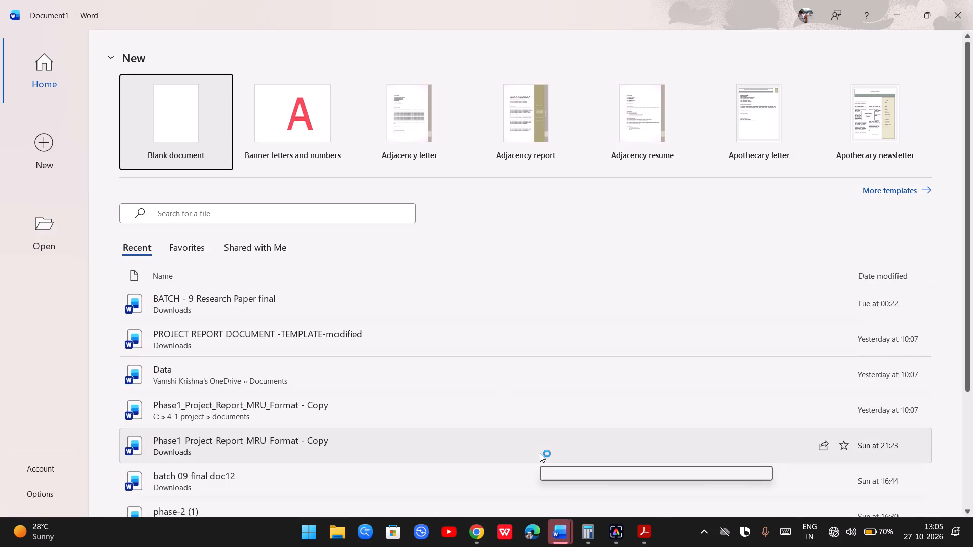
{"action": "left_click", "coordinate": [218, 146]}
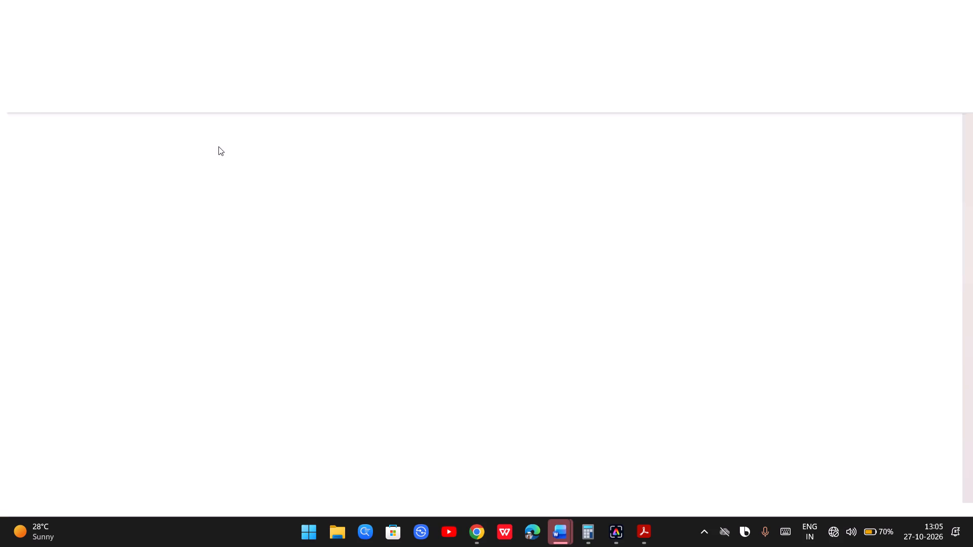
{"action": "key", "text": "ctrl+v"}
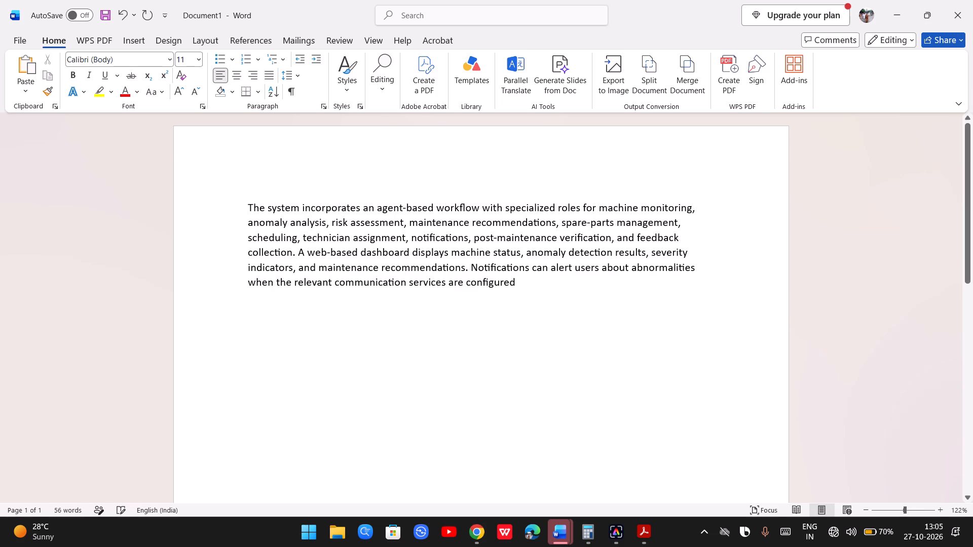
Copy the paragraph from the new document and paste it over the report abstract's agent-based workflow paragraph, keeping source formatting.
{"action": "left_click_drag", "start_coordinate": [248, 207], "coordinate": [305, 233]}
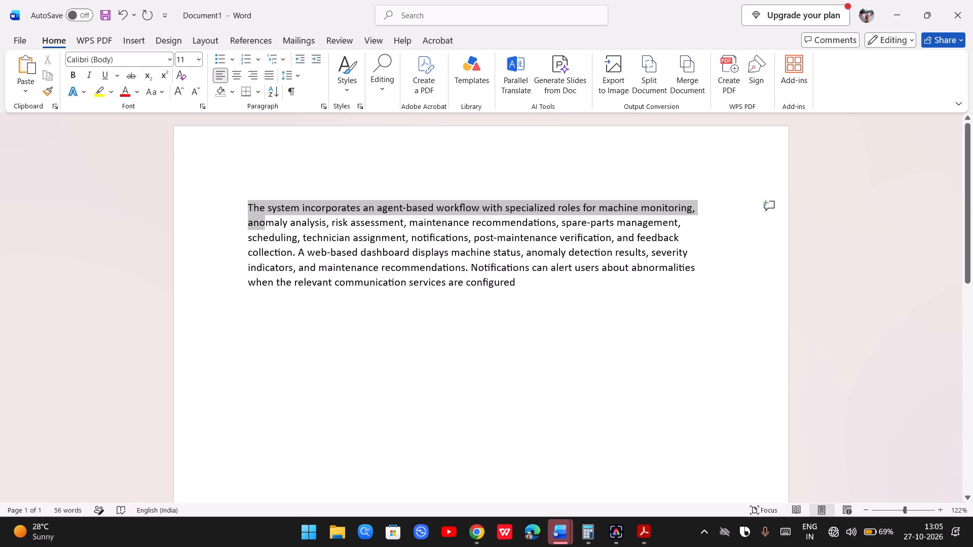
{"action": "left_click_drag", "start_coordinate": [305, 233], "coordinate": [497, 288]}
{"action": "key", "text": "ctrl+c"}
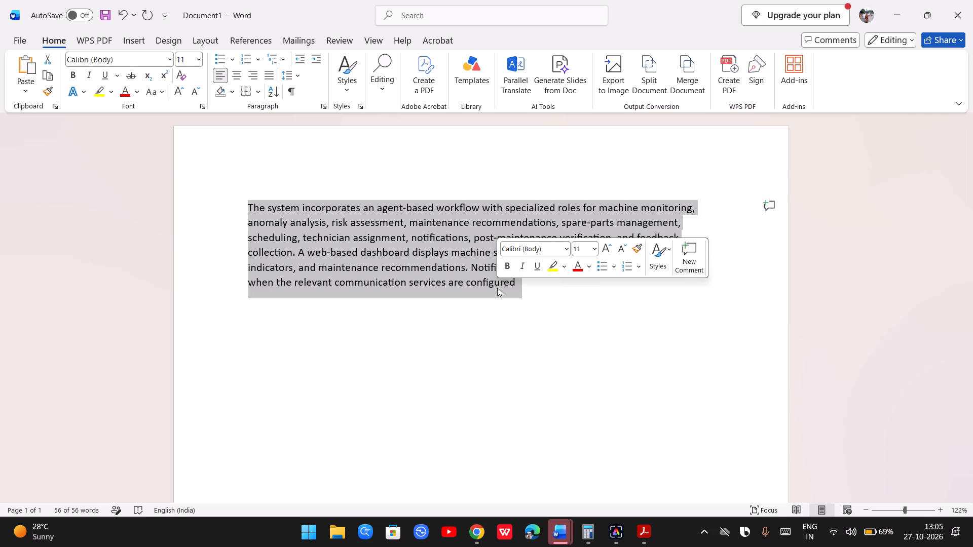
{"action": "key", "text": "ctrl+c"}
{"action": "key", "text": "alt+Tab"}
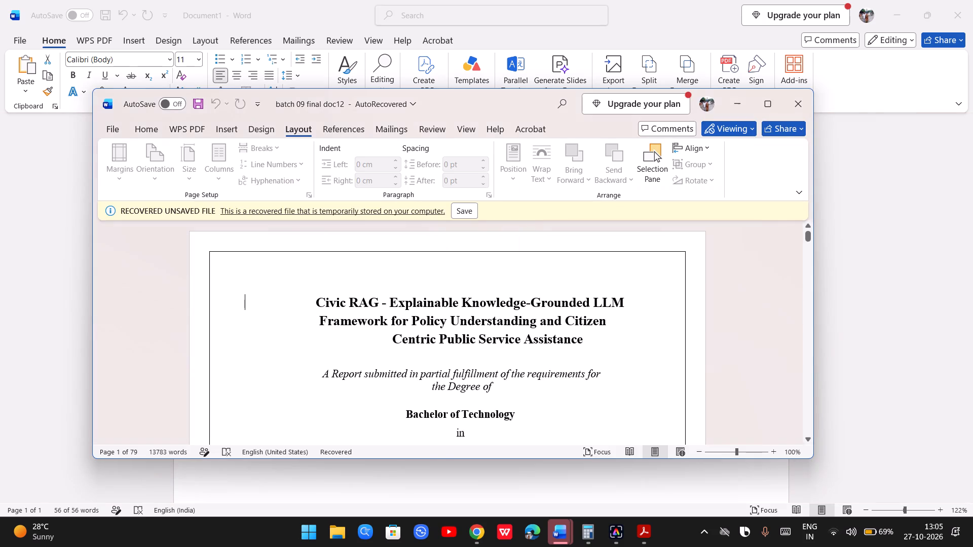
{"action": "key", "text": "alt+Tab"}
{"action": "key", "text": "alt+Tab"}
{"action": "key", "text": "alt+Tab"}
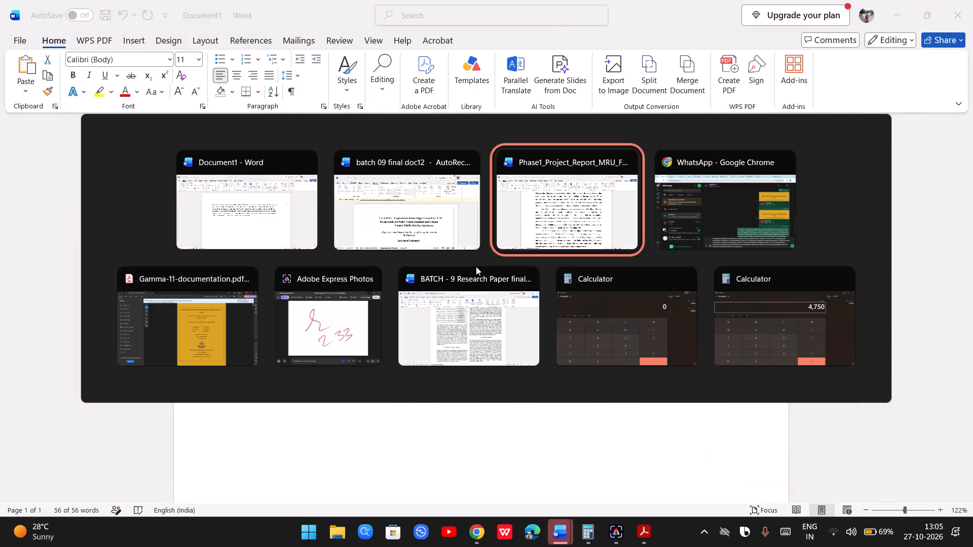
{"action": "left_click_drag", "start_coordinate": [309, 235], "coordinate": [347, 266]}
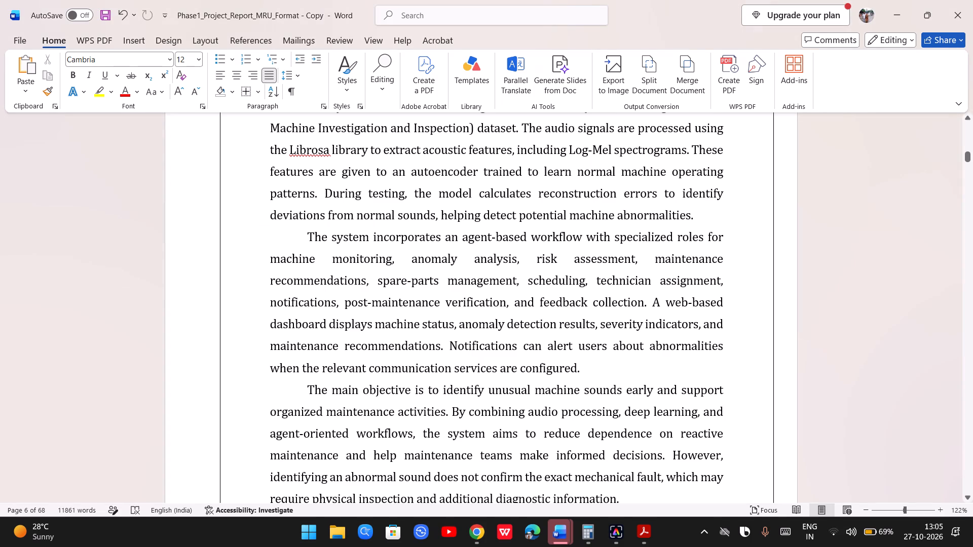
{"action": "left_click_drag", "start_coordinate": [347, 266], "coordinate": [546, 369]}
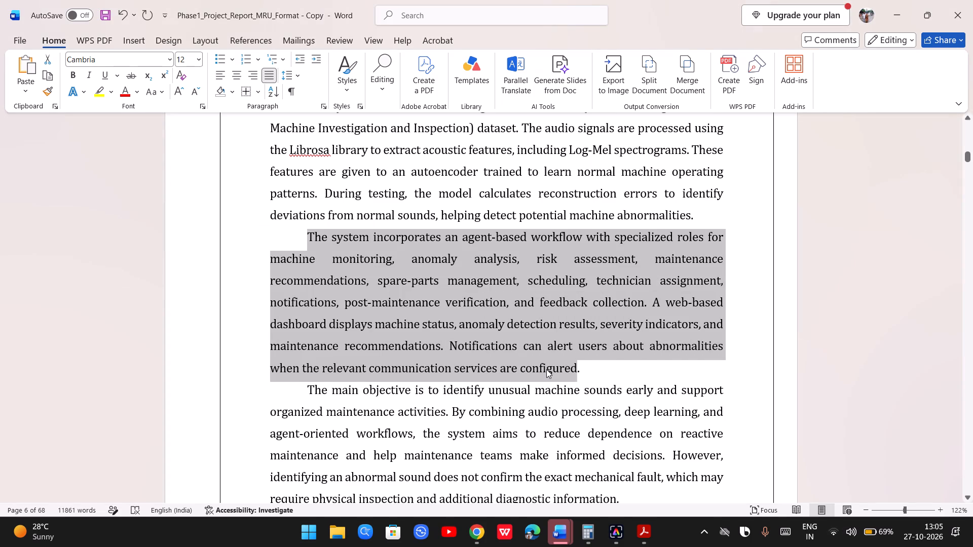
{"action": "key", "text": "ctrl+v"}
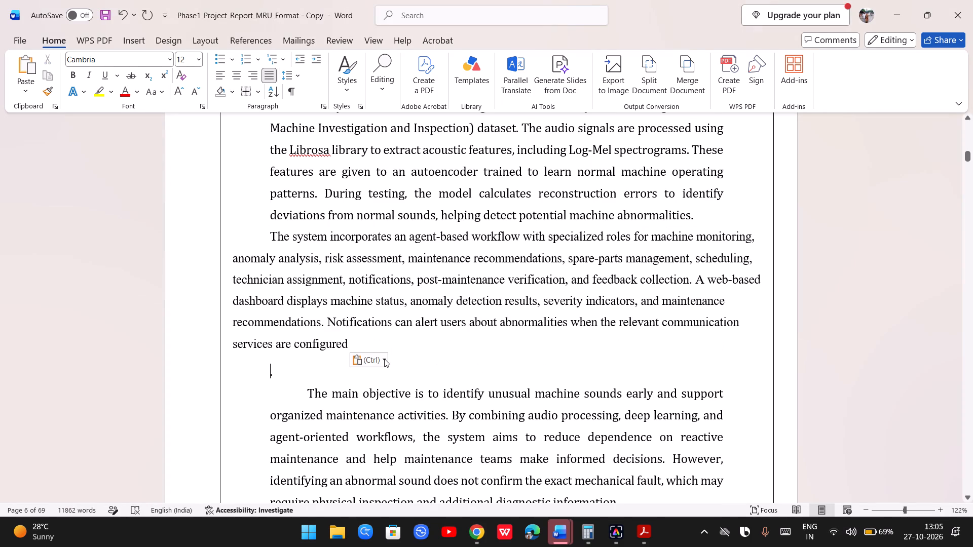
{"action": "left_click", "coordinate": [374, 362]}
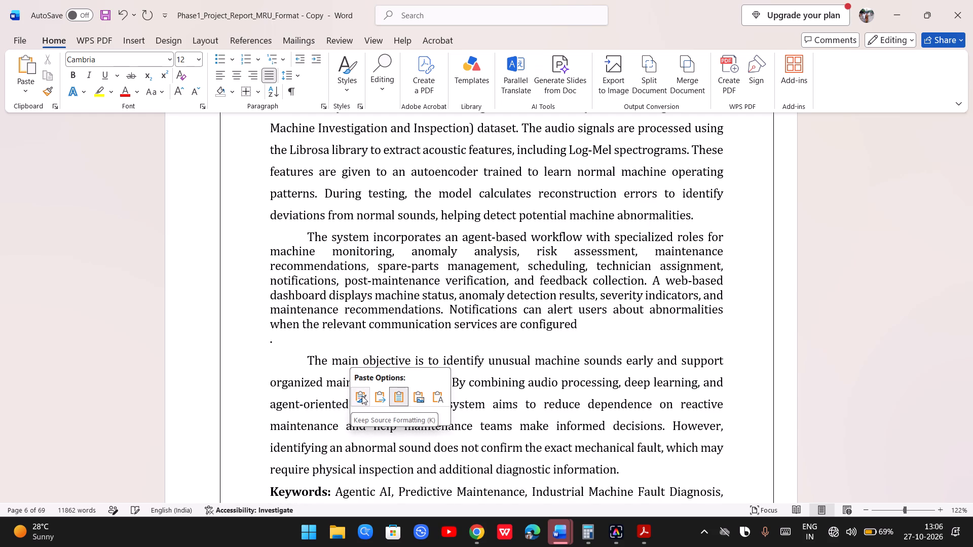
{"action": "left_click", "coordinate": [362, 396]}
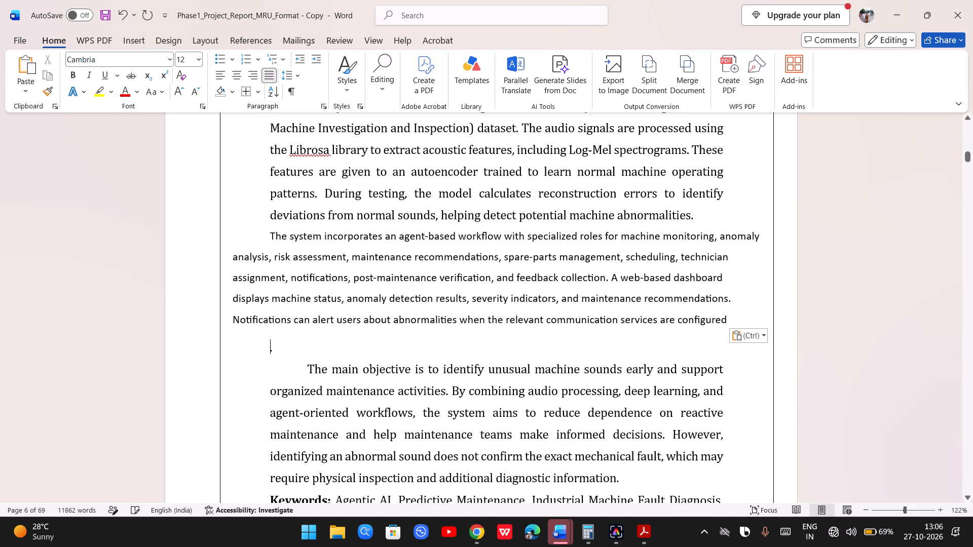
Delete the stray full stop and its line below the pasted agent-based workflow paragraph.
{"action": "left_click", "coordinate": [284, 342]}
{"action": "key", "text": "BackSpace"}
{"action": "key", "text": "BackSpace"}
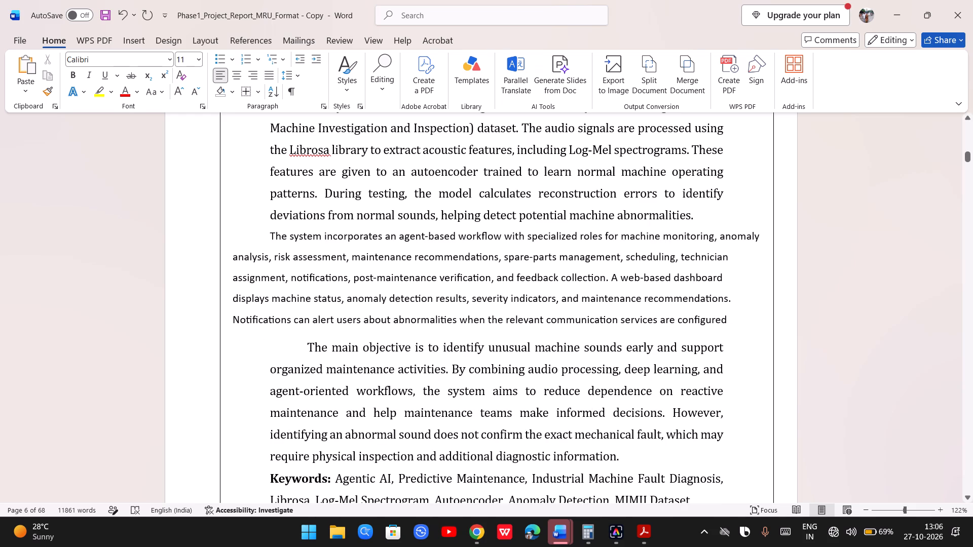
Justify the pasted agent-based workflow paragraph and increase its left indent by one level.
{"action": "left_click_drag", "start_coordinate": [273, 239], "coordinate": [671, 329]}
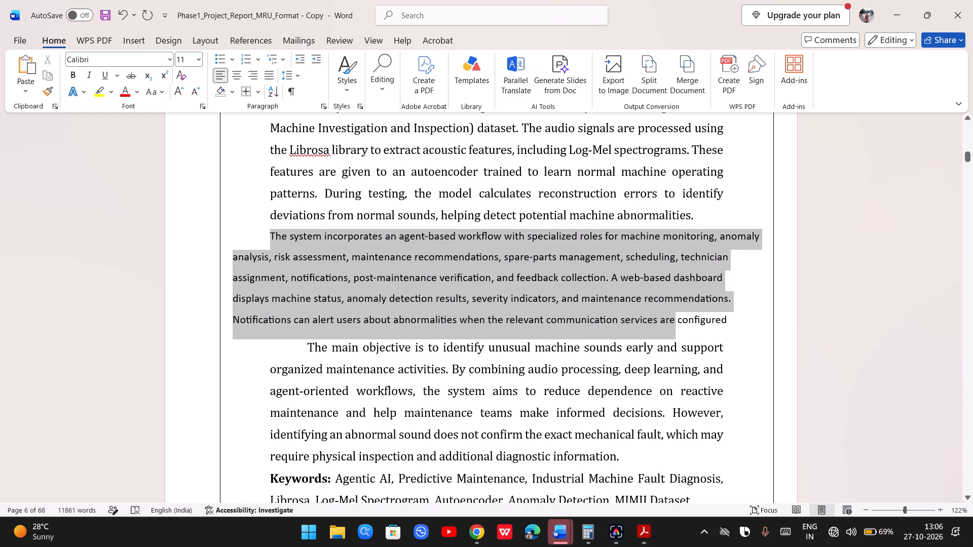
{"action": "left_click_drag", "start_coordinate": [671, 329], "coordinate": [706, 321]}
{"action": "key", "text": "ctrl+j"}
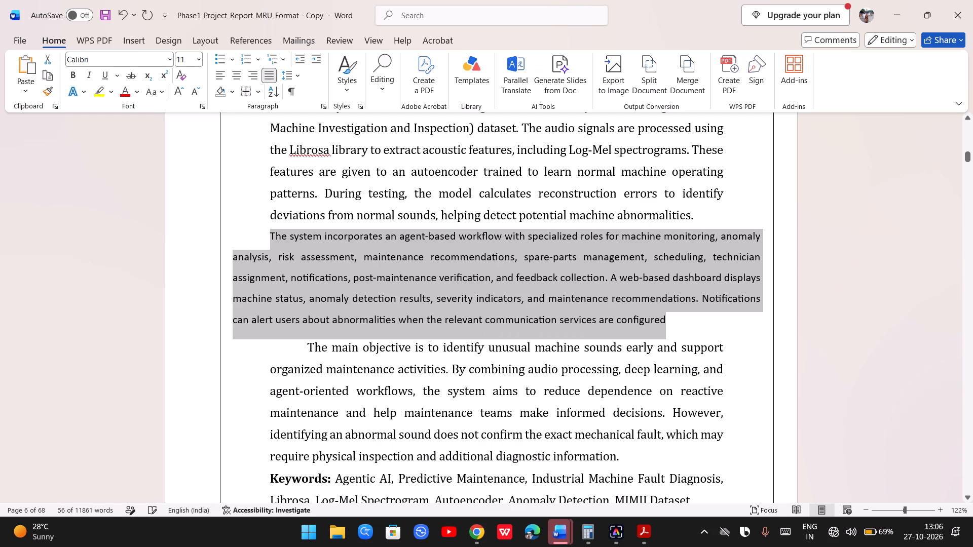
{"action": "left_click", "coordinate": [319, 55]}
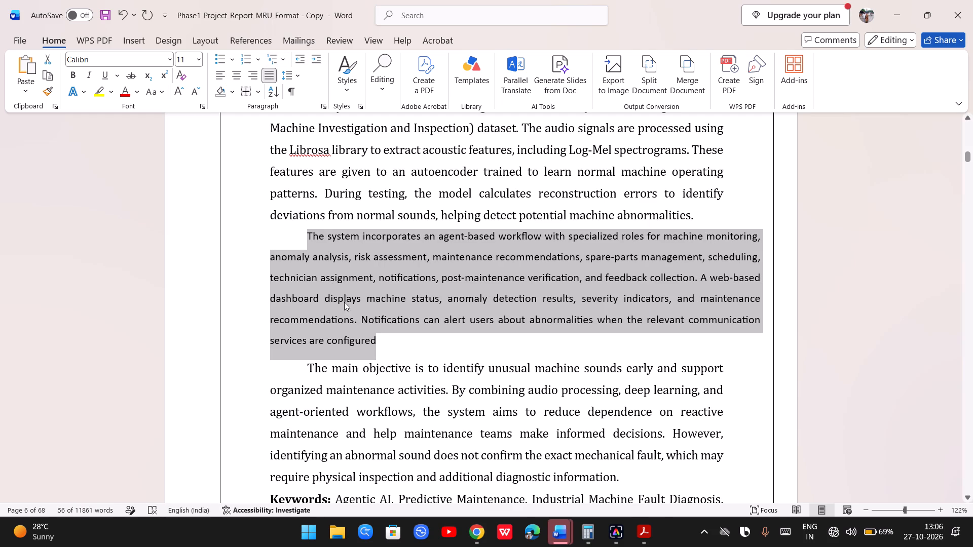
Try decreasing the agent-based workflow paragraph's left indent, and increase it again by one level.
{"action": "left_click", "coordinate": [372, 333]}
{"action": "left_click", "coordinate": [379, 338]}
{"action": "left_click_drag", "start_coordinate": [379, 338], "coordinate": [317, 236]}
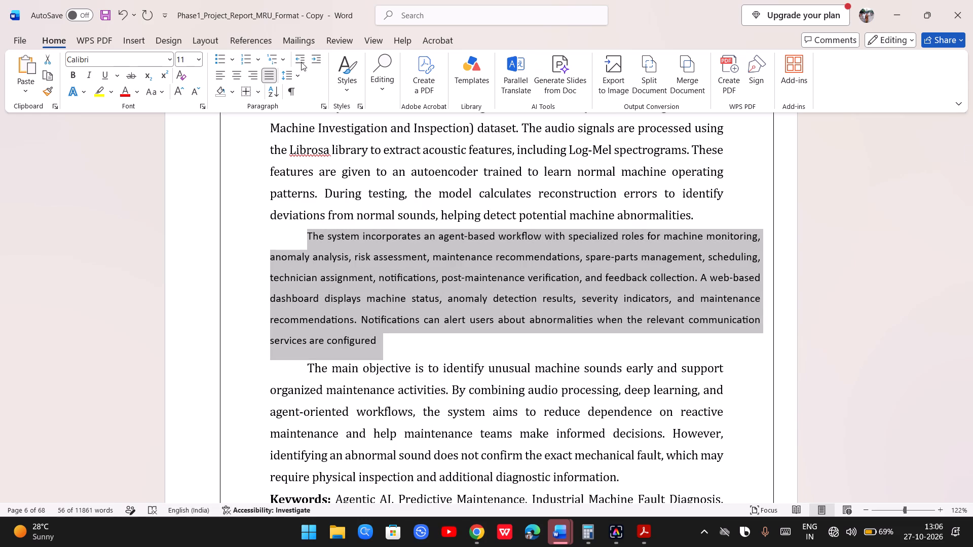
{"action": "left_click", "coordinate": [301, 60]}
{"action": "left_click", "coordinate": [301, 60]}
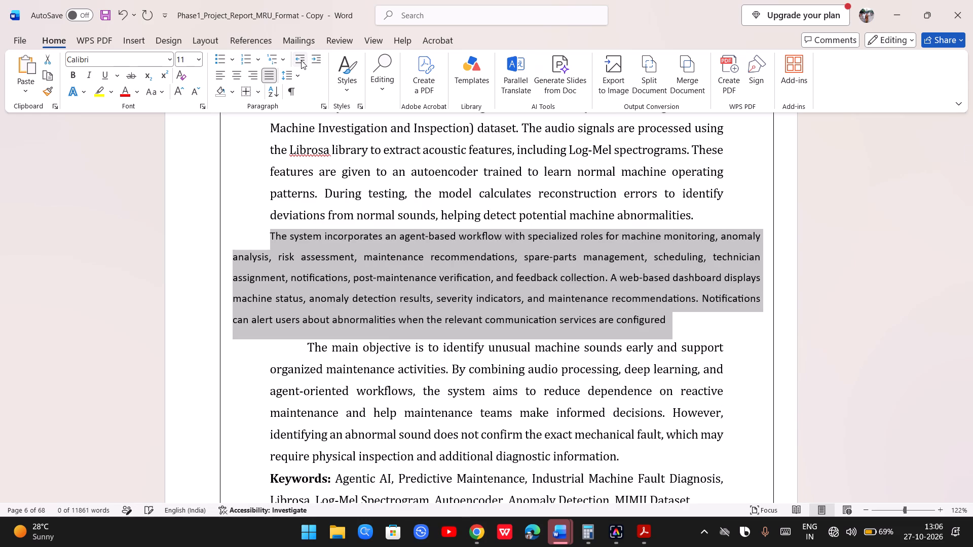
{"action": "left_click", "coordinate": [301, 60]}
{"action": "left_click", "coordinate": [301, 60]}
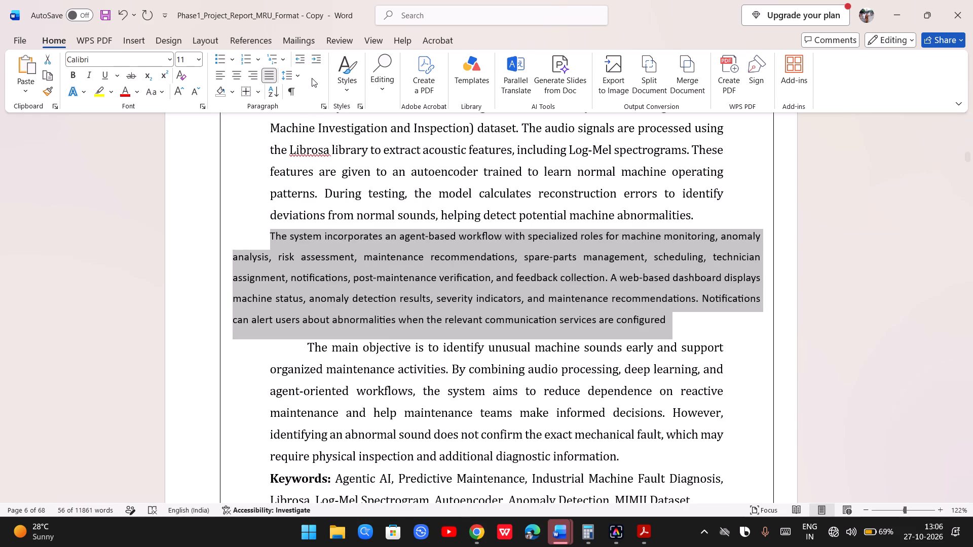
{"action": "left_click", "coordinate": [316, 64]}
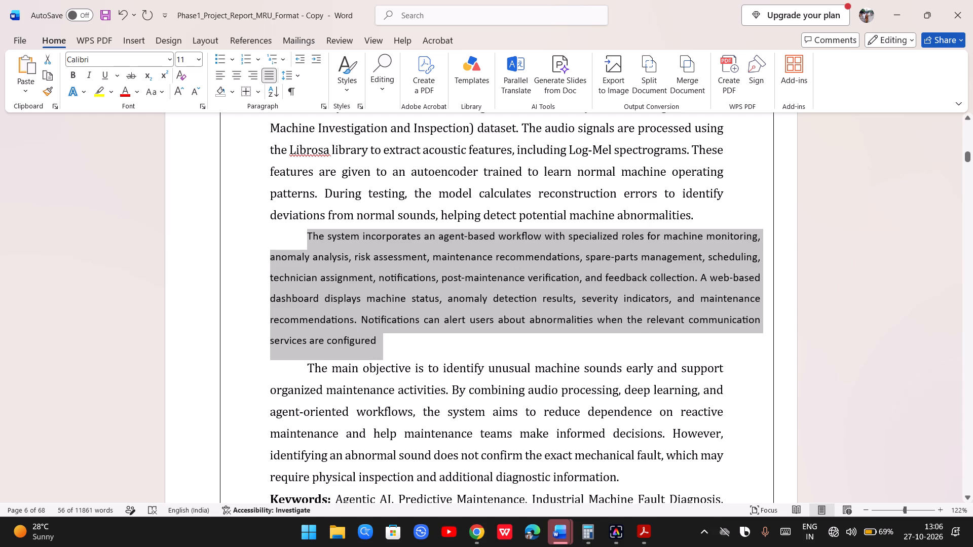
Copy the report's whole abstract, from "Industrial machines" through the keywords, and paste it over all content in the new blank document.
{"action": "scroll", "coordinate": [392, 350], "scroll_direction": "up", "scroll_amount": 2}
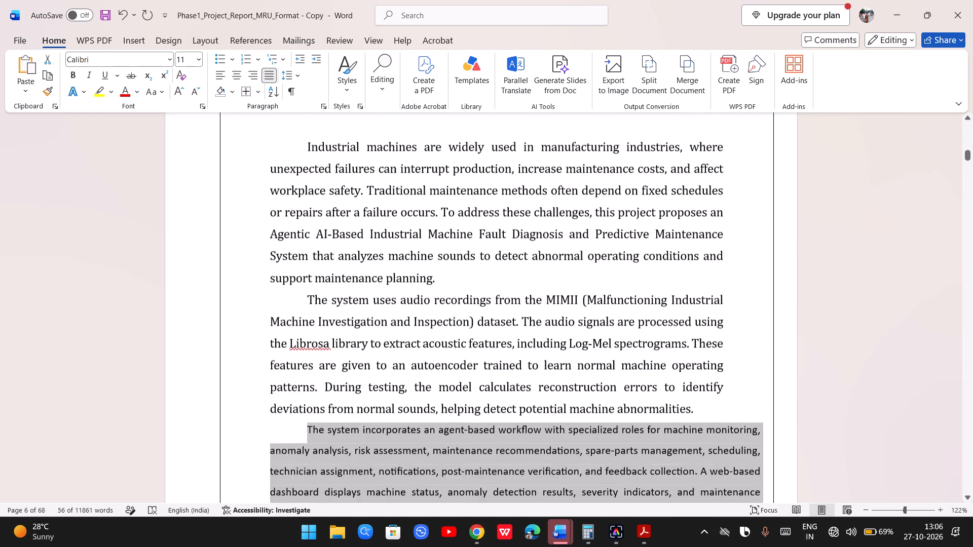
{"action": "scroll", "coordinate": [392, 350], "scroll_direction": "up", "scroll_amount": 1}
{"action": "left_click_drag", "start_coordinate": [307, 181], "coordinate": [426, 508]}
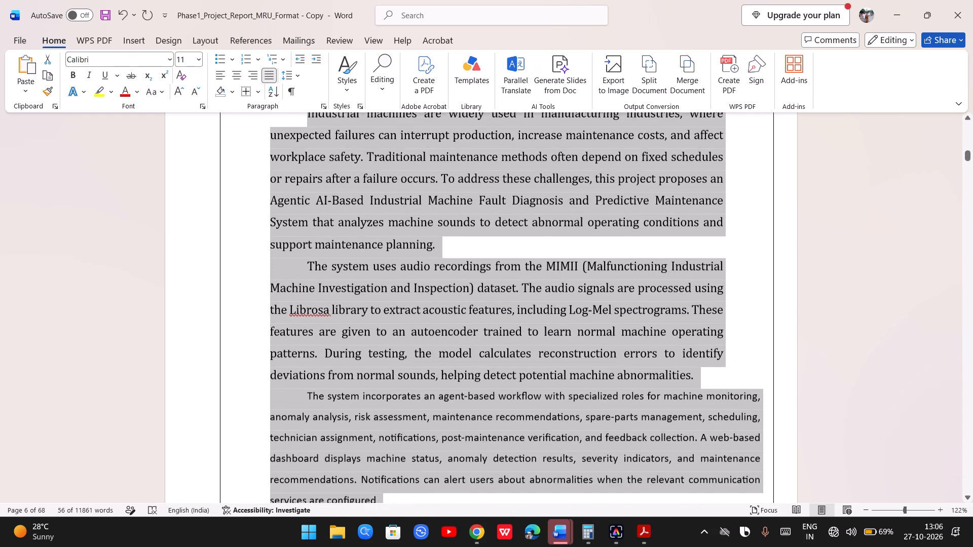
{"action": "left_click_drag", "start_coordinate": [426, 508], "coordinate": [465, 493]}
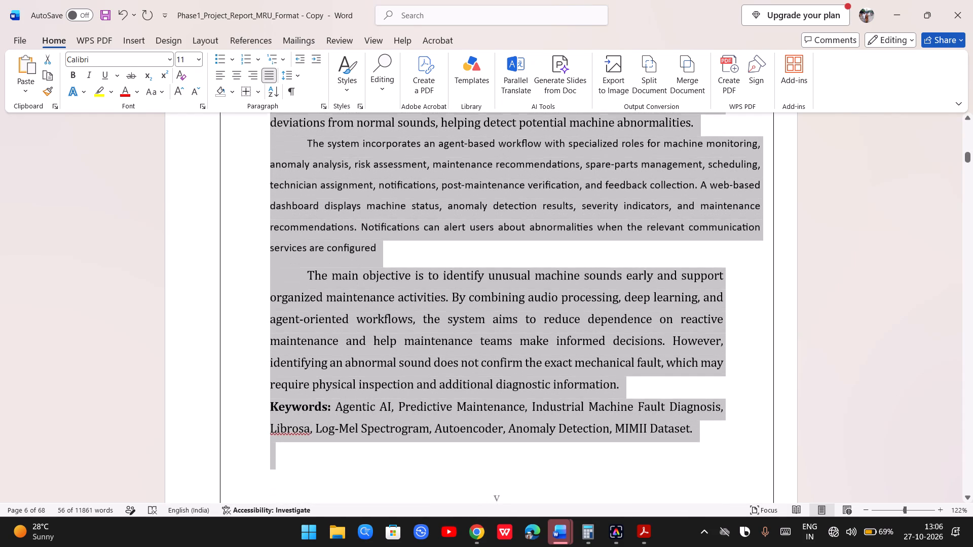
{"action": "left_click_drag", "start_coordinate": [465, 493], "coordinate": [662, 453]}
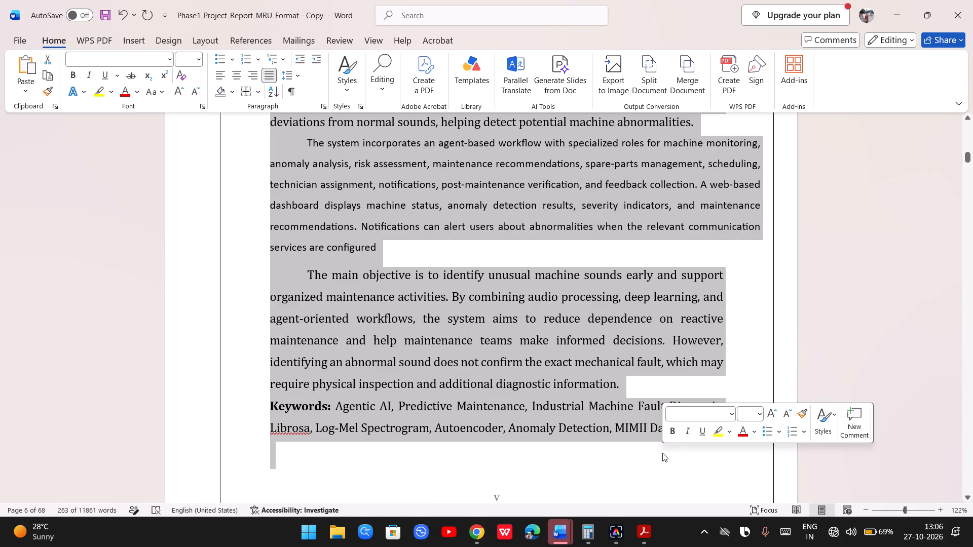
{"action": "key", "text": "ctrl+c"}
{"action": "key", "text": "alt+Tab"}
{"action": "key", "text": "ctrl+a"}
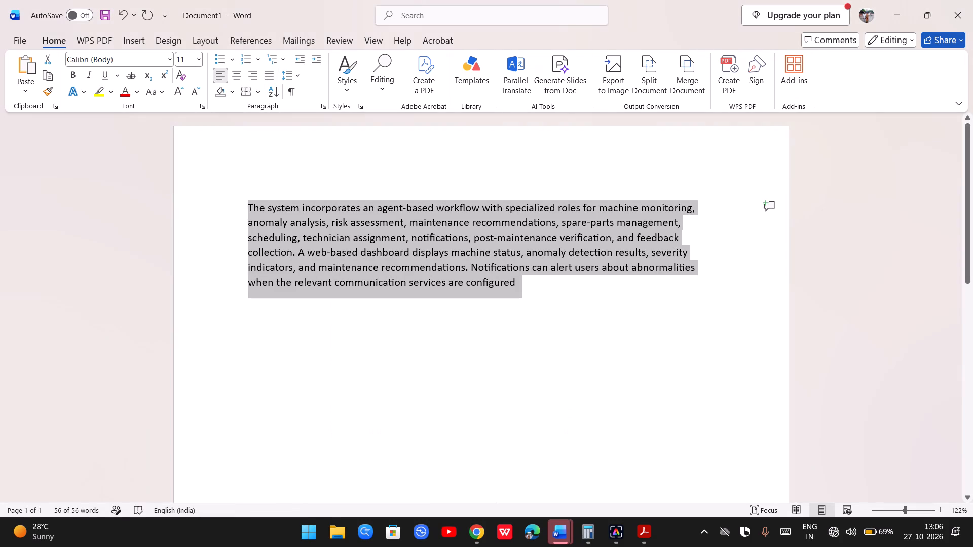
{"action": "key", "text": "ctrl+v"}
Copy all content of the separate document and paste it over the selected abstract text in the project report.
{"action": "scroll", "coordinate": [565, 360], "scroll_direction": "up", "scroll_amount": 1}
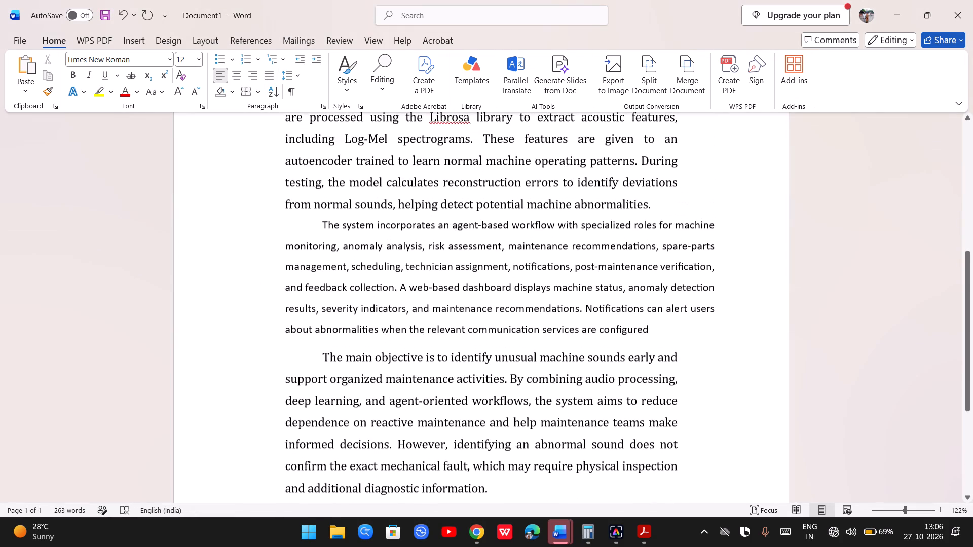
{"action": "scroll", "coordinate": [565, 360], "scroll_direction": "down", "scroll_amount": 1}
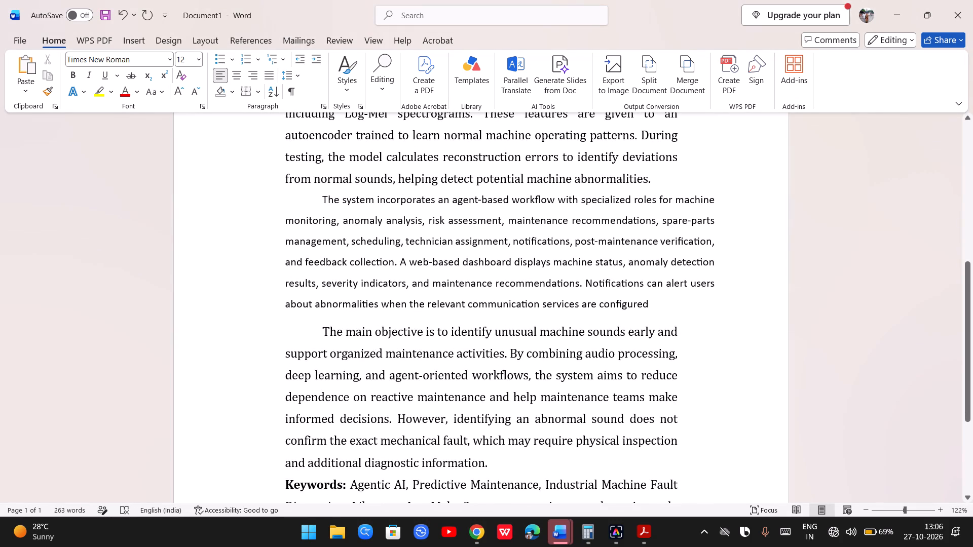
{"action": "scroll", "coordinate": [521, 453], "scroll_direction": "down", "scroll_amount": 1}
{"action": "key", "text": "ctrl+a"}
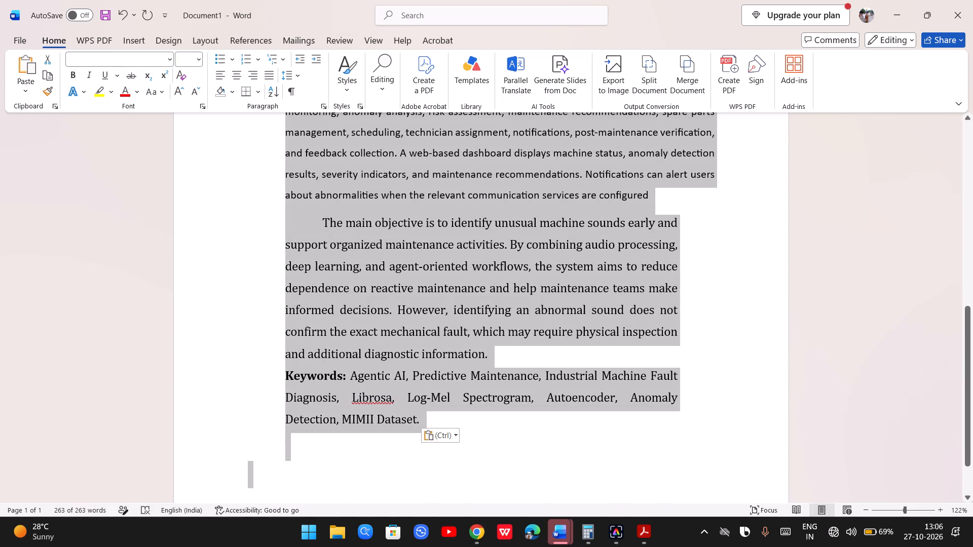
{"action": "key", "text": "ctrl+c"}
{"action": "left_click", "coordinate": [498, 444]}
{"action": "key", "text": "alt+Tab"}
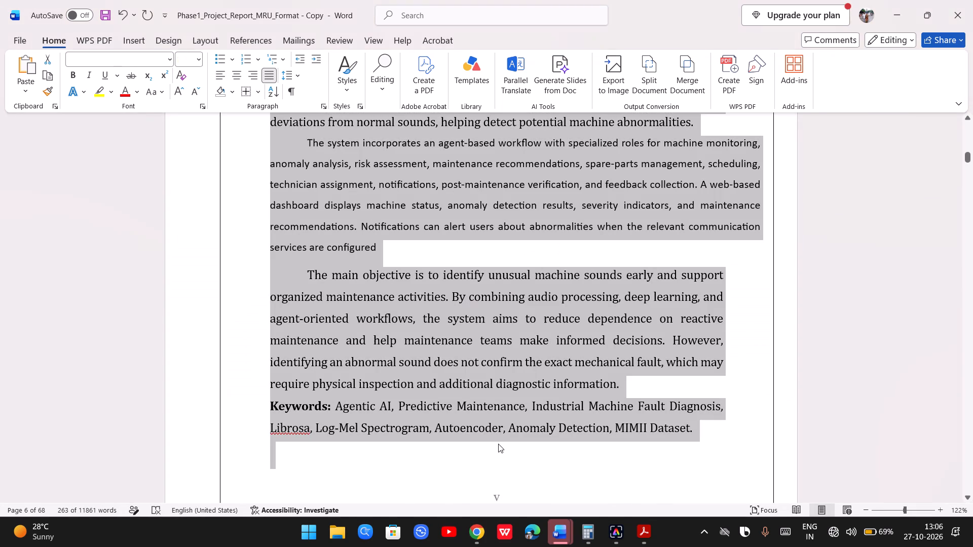
{"action": "scroll", "coordinate": [498, 444], "scroll_direction": "up", "scroll_amount": 3}
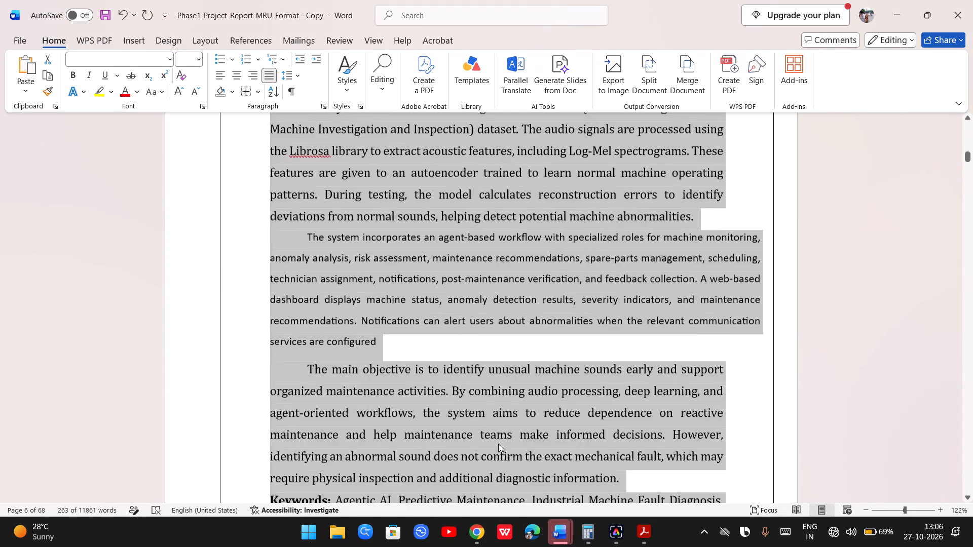
{"action": "scroll", "coordinate": [498, 444], "scroll_direction": "up", "scroll_amount": 6}
{"action": "scroll", "coordinate": [498, 444], "scroll_direction": "down", "scroll_amount": 4}
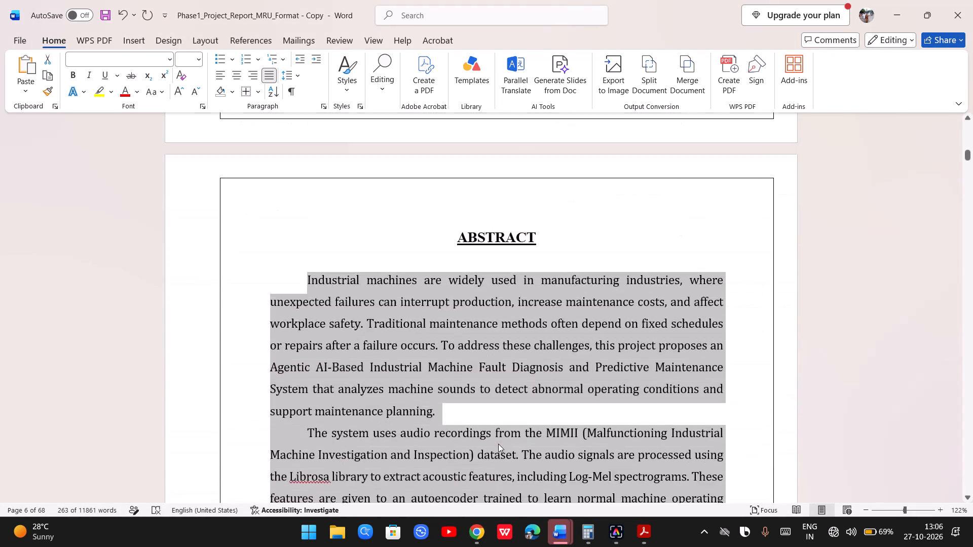
{"action": "scroll", "coordinate": [498, 444], "scroll_direction": "down", "scroll_amount": 1}
{"action": "key", "text": "ctrl+v"}
{"action": "scroll", "coordinate": [498, 444], "scroll_direction": "down", "scroll_amount": 1}
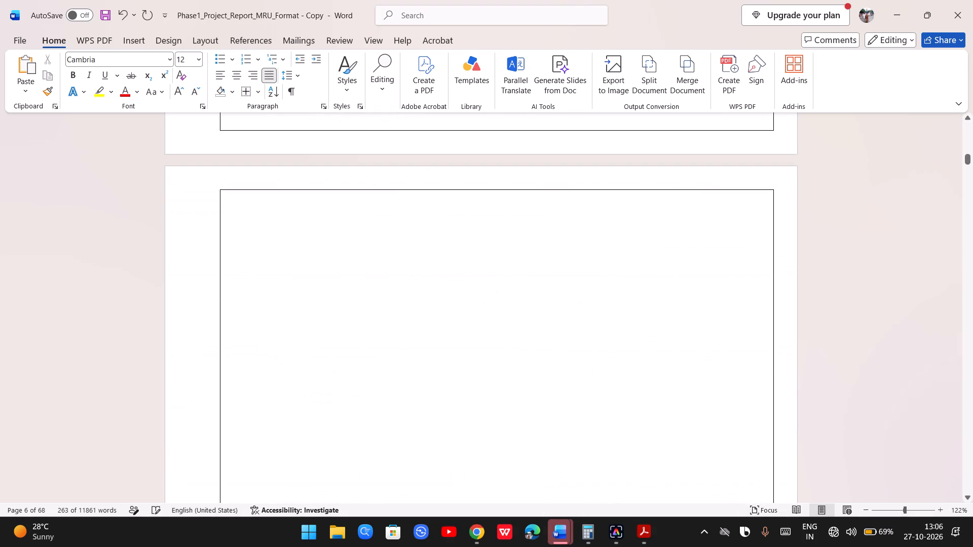
{"action": "scroll", "coordinate": [498, 444], "scroll_direction": "up", "scroll_amount": 2}
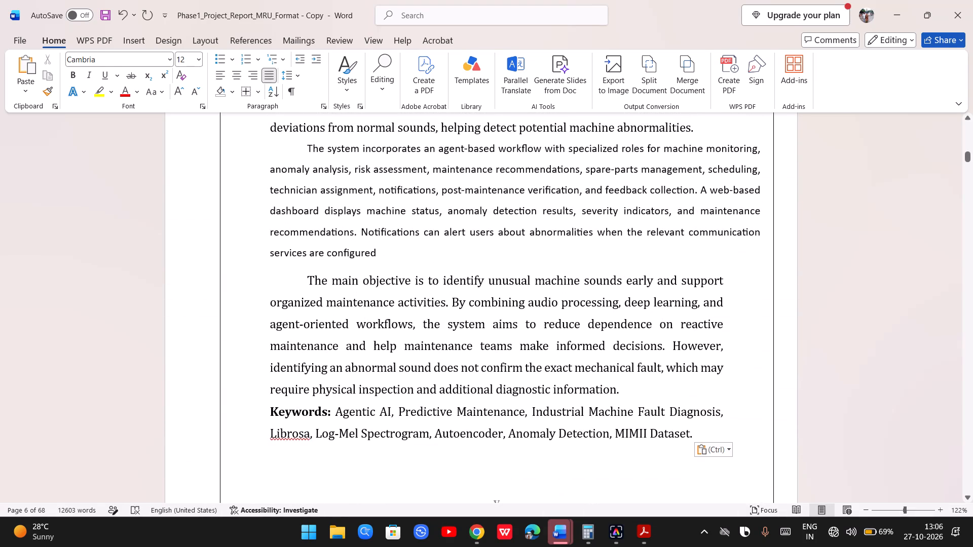
Convert the pasted abstract to text only using the paste options.
{"action": "left_click", "coordinate": [696, 446]}
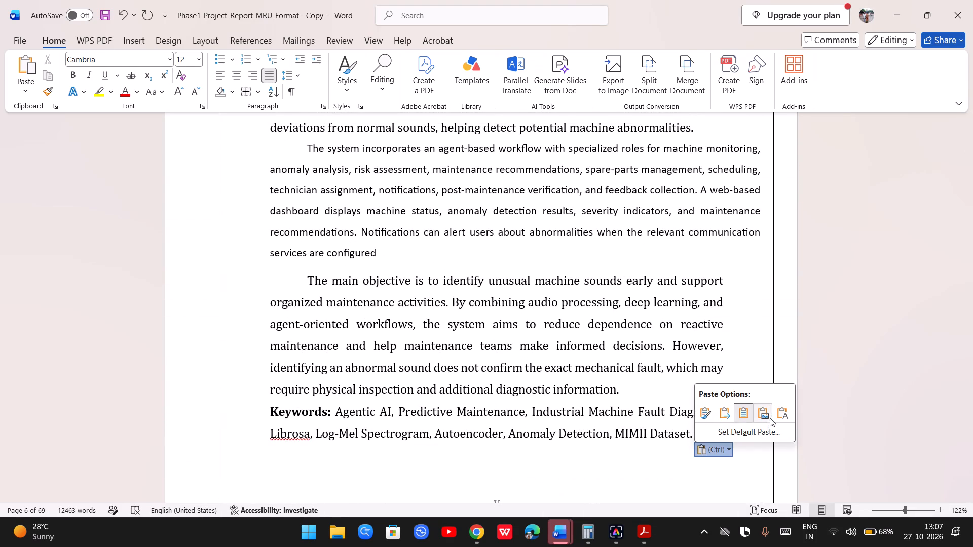
{"action": "left_click", "coordinate": [783, 417]}
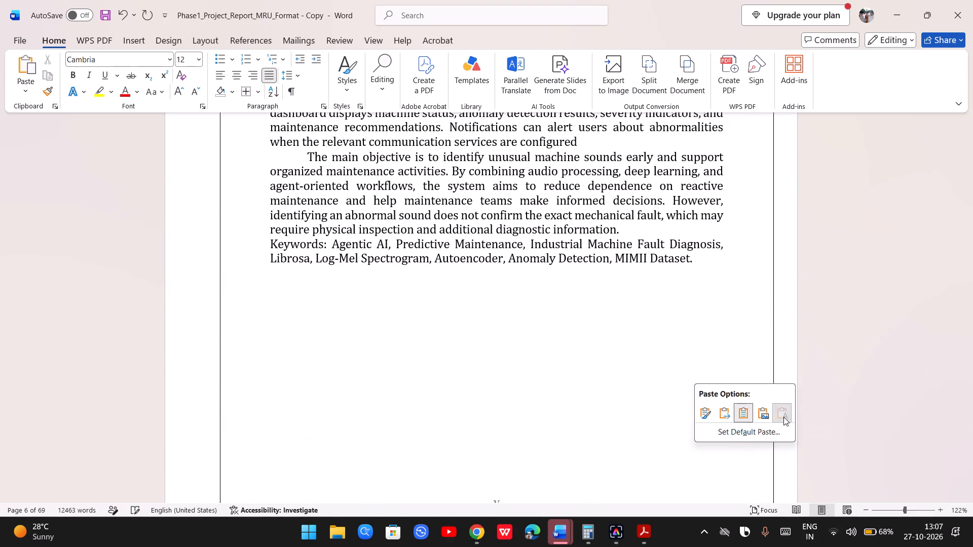
Set the line spacing of the whole abstract body, from "Industrial machines" through the keywords, to 1.5.
{"action": "scroll", "coordinate": [646, 329], "scroll_direction": "up", "scroll_amount": 3}
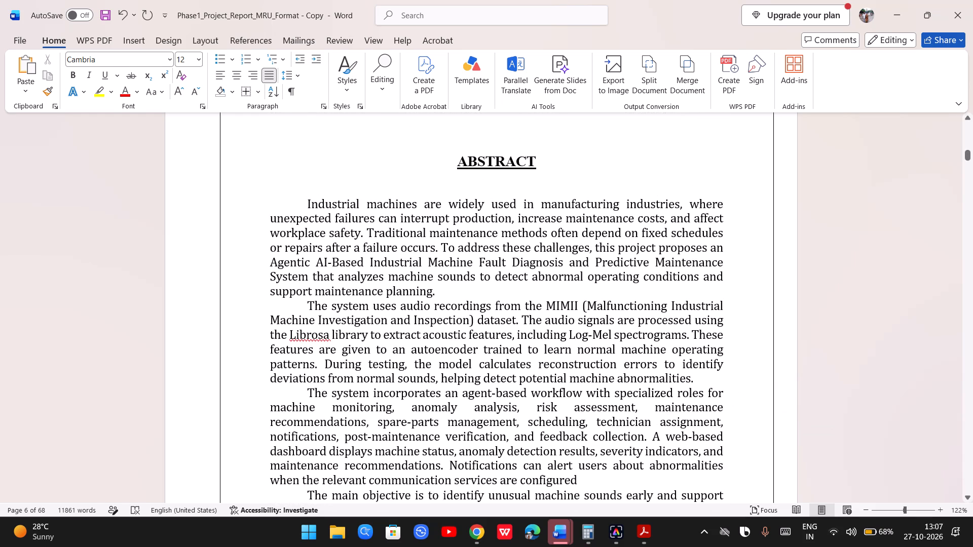
{"action": "left_click_drag", "start_coordinate": [306, 201], "coordinate": [505, 520]}
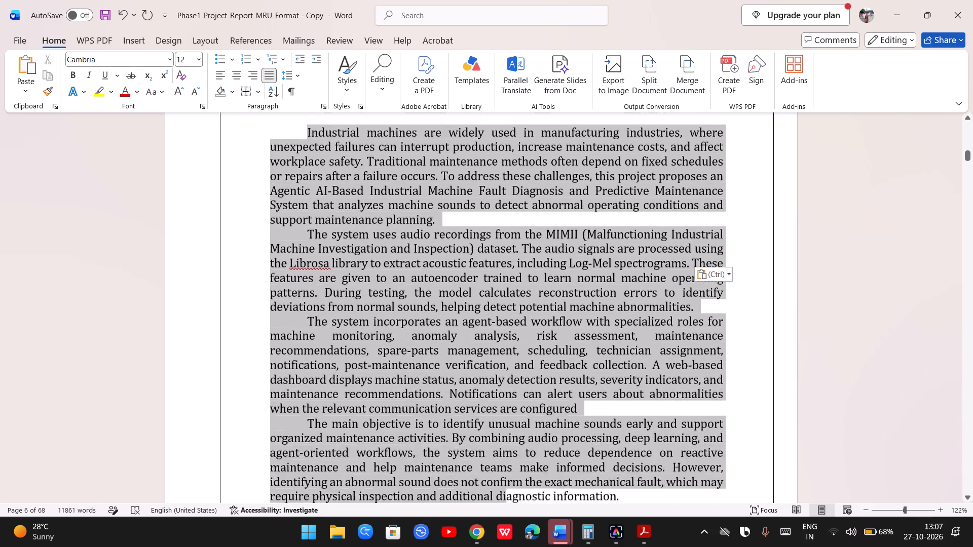
{"action": "left_click_drag", "start_coordinate": [505, 520], "coordinate": [528, 457]}
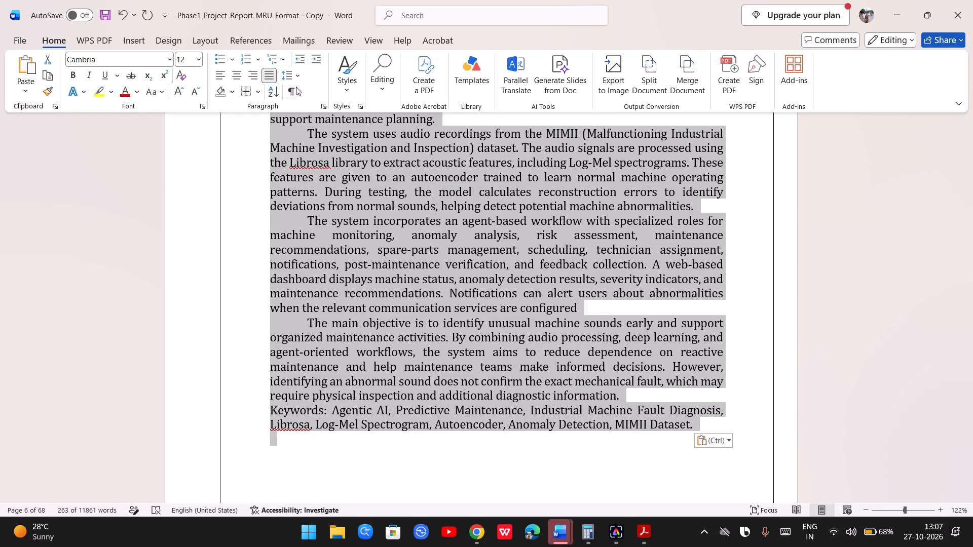
{"action": "left_click", "coordinate": [300, 74]}
{"action": "left_click", "coordinate": [312, 128]}
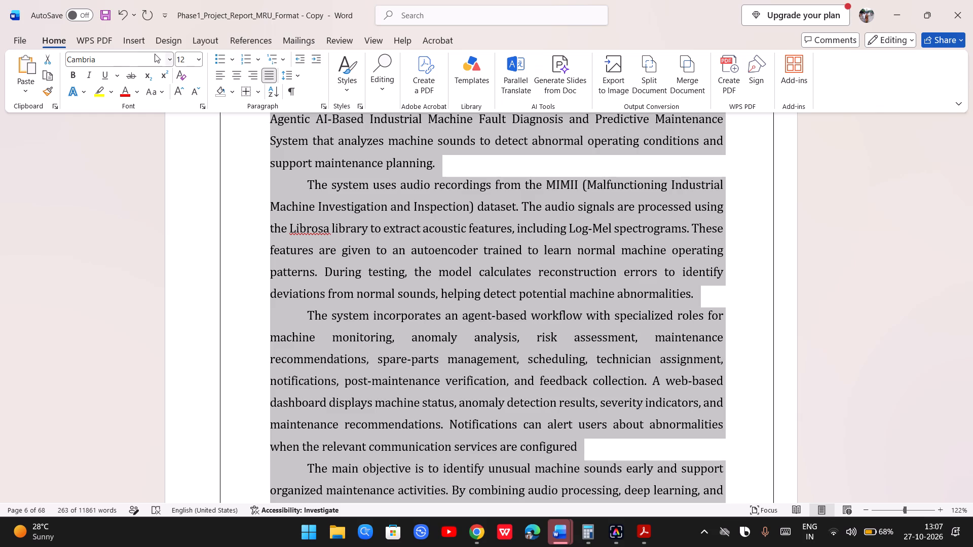
Change the font of the selected abstract text to Times New Roman.
{"action": "left_click", "coordinate": [168, 62]}
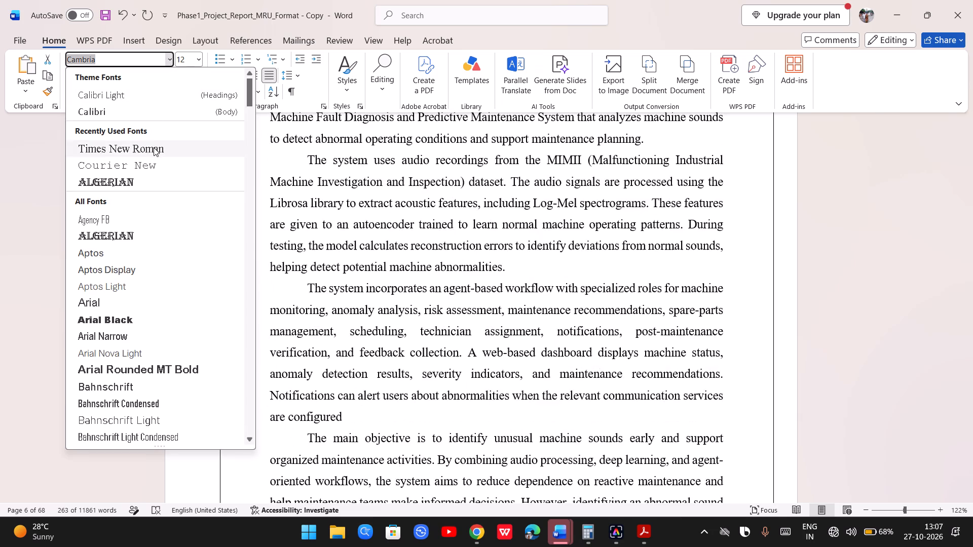
{"action": "left_click", "coordinate": [154, 147]}
{"action": "left_click", "coordinate": [318, 345]}
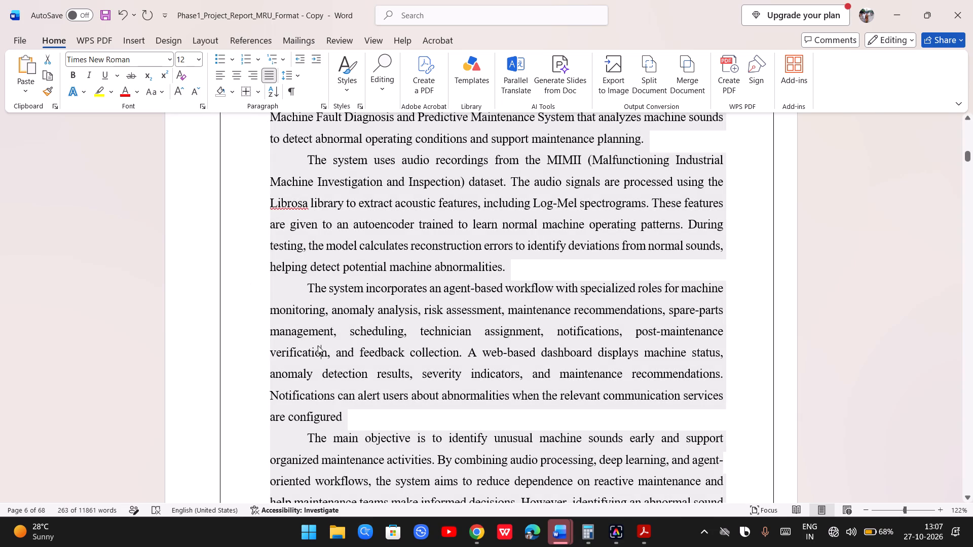
{"action": "left_click", "coordinate": [351, 333]}
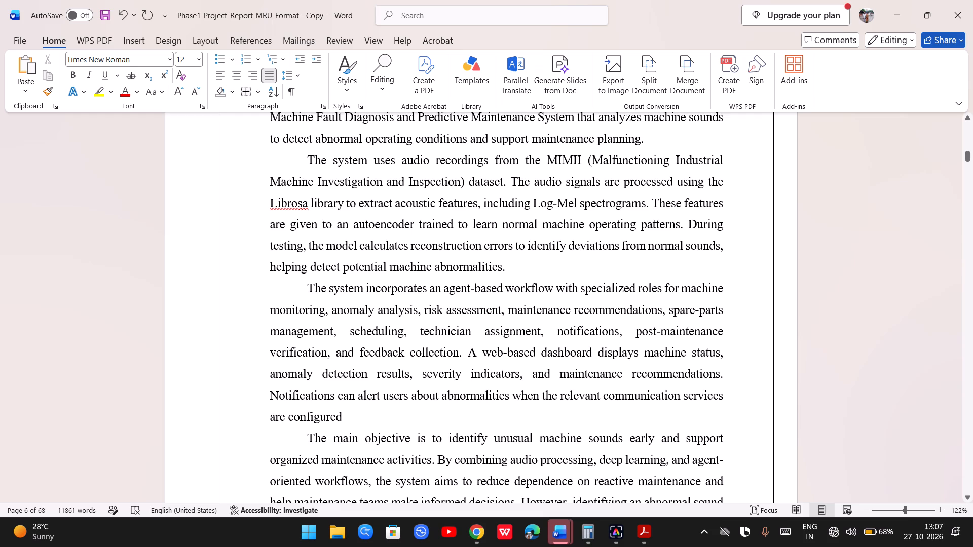
Switch to the separate document, examine its copy of the abstract against the report's agent-based workflow paragraph, and return to the report.
{"action": "left_click_drag", "start_coordinate": [308, 286], "coordinate": [347, 385]}
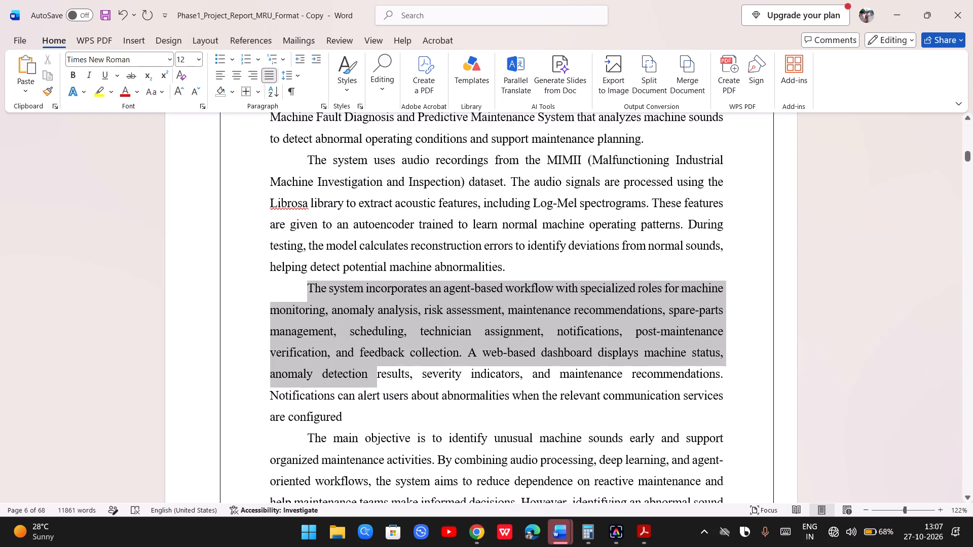
{"action": "left_click_drag", "start_coordinate": [347, 385], "coordinate": [350, 394]}
{"action": "key", "text": "alt+Tab"}
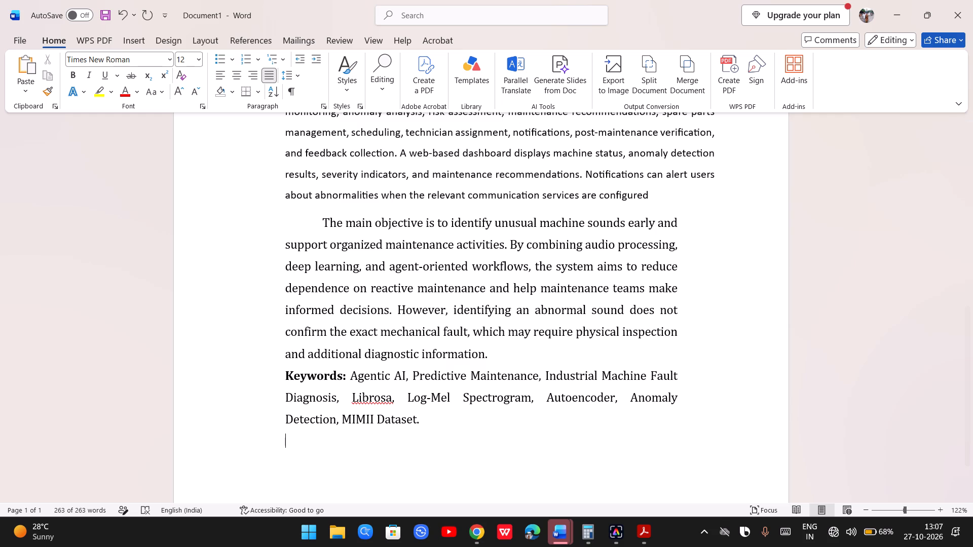
{"action": "scroll", "coordinate": [350, 394], "scroll_direction": "up", "scroll_amount": 2}
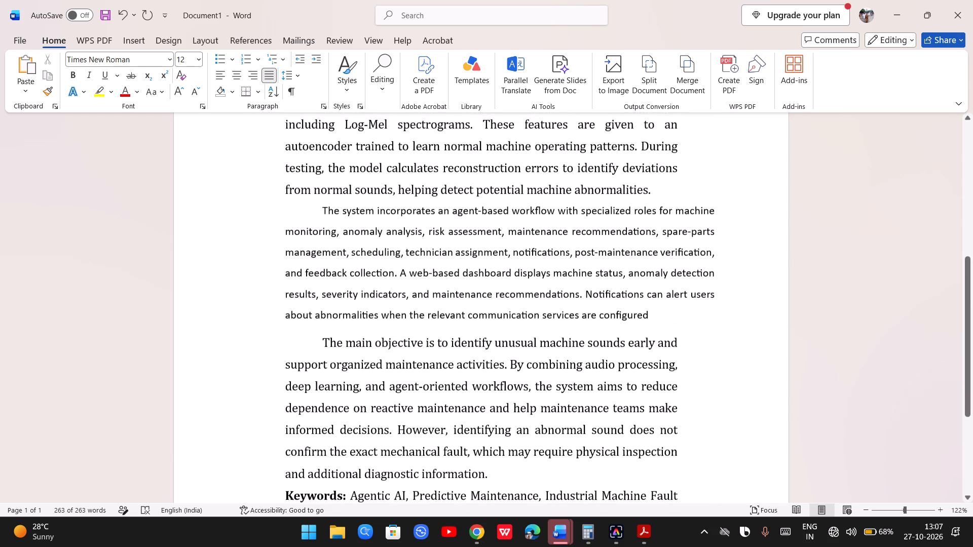
{"action": "scroll", "coordinate": [350, 394], "scroll_direction": "up", "scroll_amount": 1}
{"action": "scroll", "coordinate": [350, 181], "scroll_direction": "up", "scroll_amount": 1}
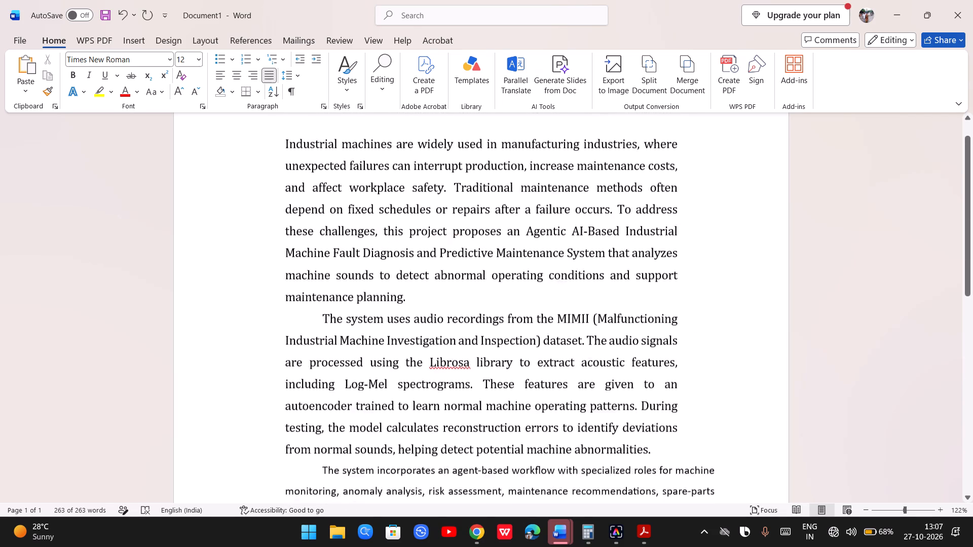
{"action": "scroll", "coordinate": [350, 181], "scroll_direction": "up", "scroll_amount": 1}
{"action": "scroll", "coordinate": [318, 153], "scroll_direction": "up", "scroll_amount": 2}
{"action": "scroll", "coordinate": [318, 153], "scroll_direction": "down", "scroll_amount": 1}
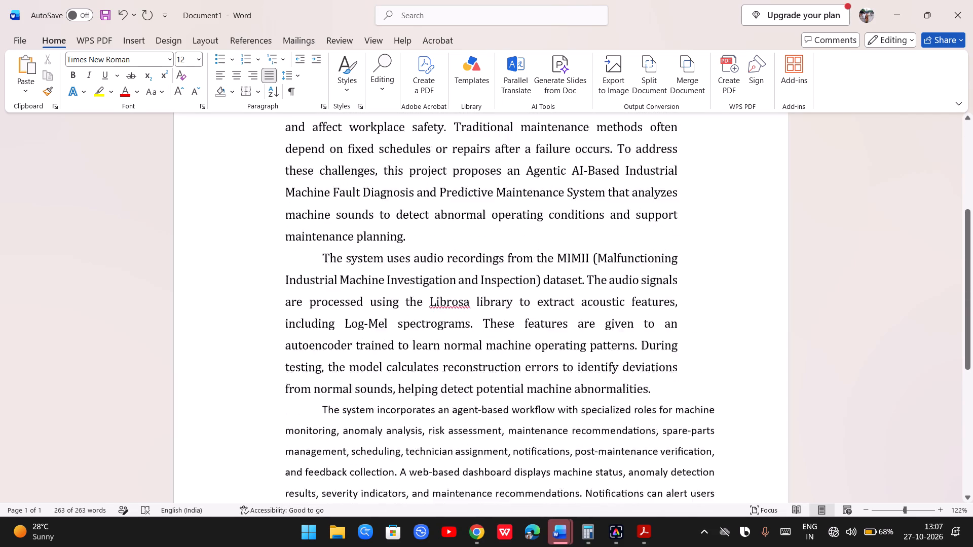
{"action": "key", "text": "alt+Tab"}
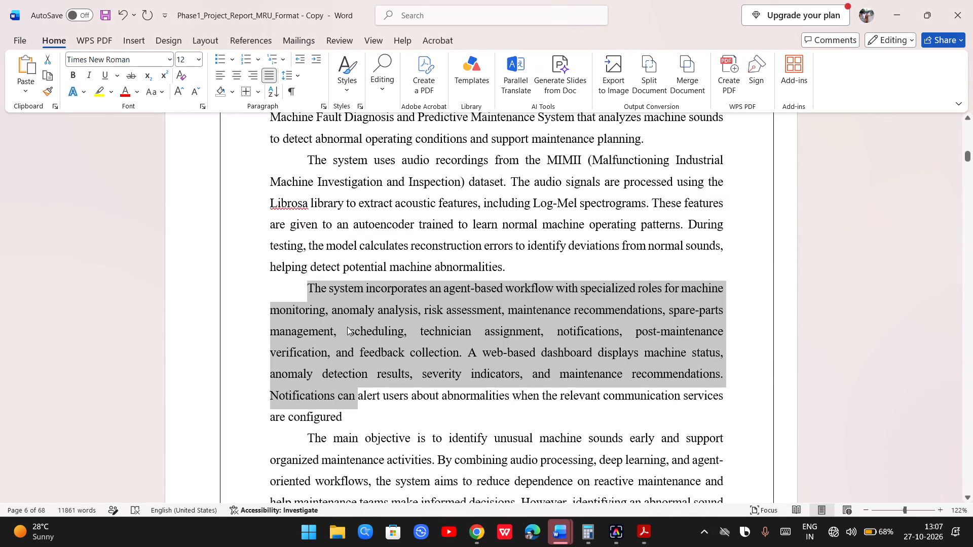
Delete the abstract's third paragraph, "The system incorporates an agent-based workflow" through "are configured", along with its empty line.
{"action": "left_click", "coordinate": [354, 416]}
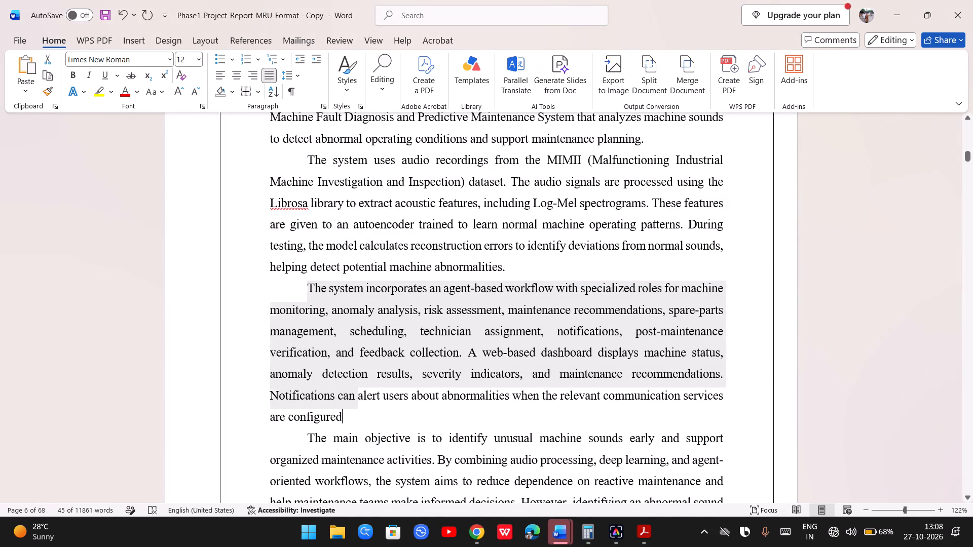
{"action": "left_click_drag", "start_coordinate": [343, 431], "coordinate": [328, 322]}
{"action": "left_click", "coordinate": [311, 294]}
{"action": "left_click_drag", "start_coordinate": [311, 294], "coordinate": [330, 387]}
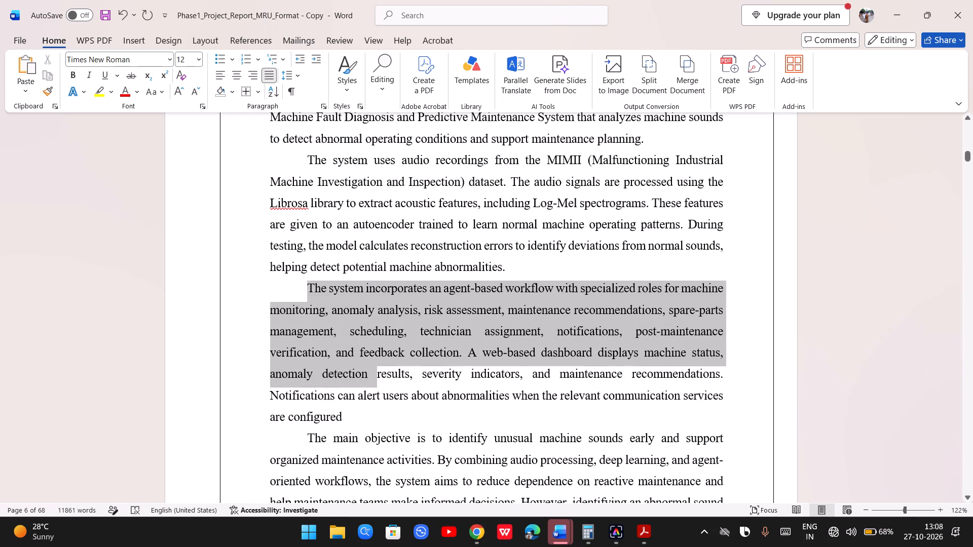
{"action": "left_click_drag", "start_coordinate": [330, 387], "coordinate": [344, 413]}
{"action": "key", "text": "BackSpace"}
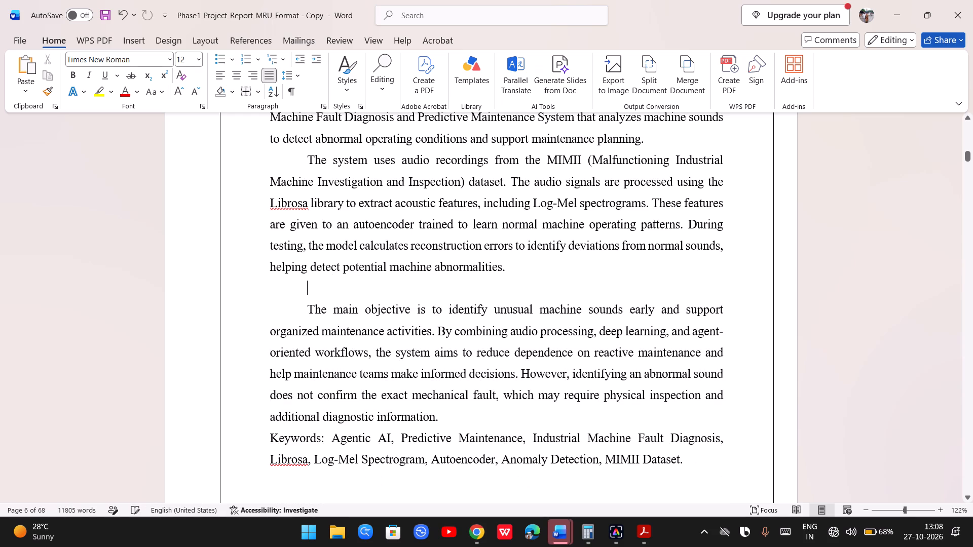
{"action": "key", "text": "BackSpace"}
{"action": "key", "text": "BackSpace"}
Examine the abstract page's layout and the table of contents through the References entry.
{"action": "scroll", "coordinate": [344, 413], "scroll_direction": "up", "scroll_amount": 4}
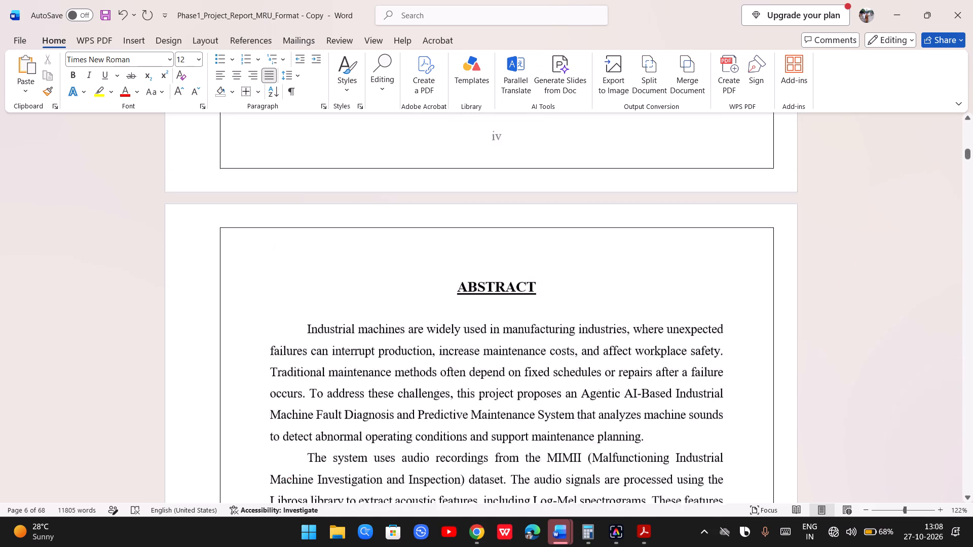
{"action": "scroll", "coordinate": [344, 413], "scroll_direction": "down", "scroll_amount": 3}
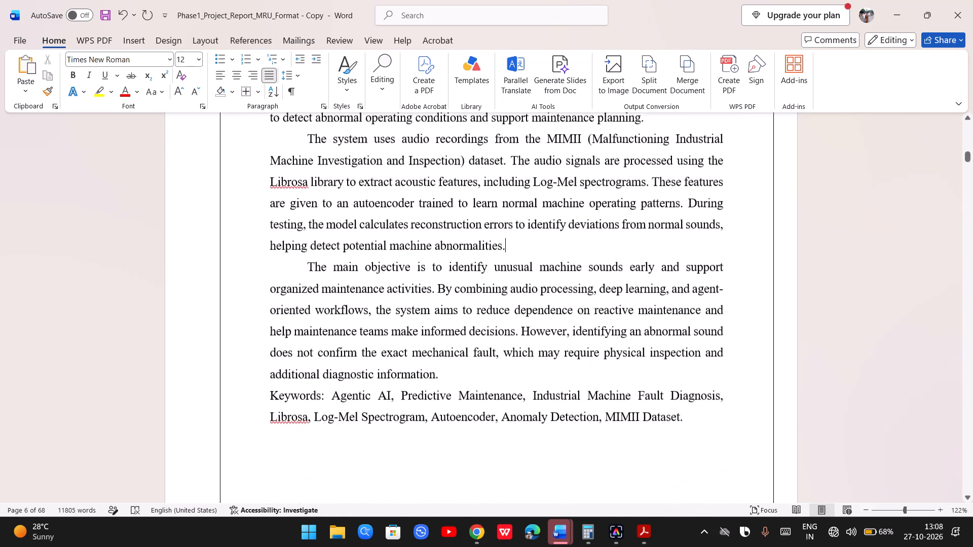
{"action": "scroll", "coordinate": [344, 413], "scroll_direction": "down", "scroll_amount": 3}
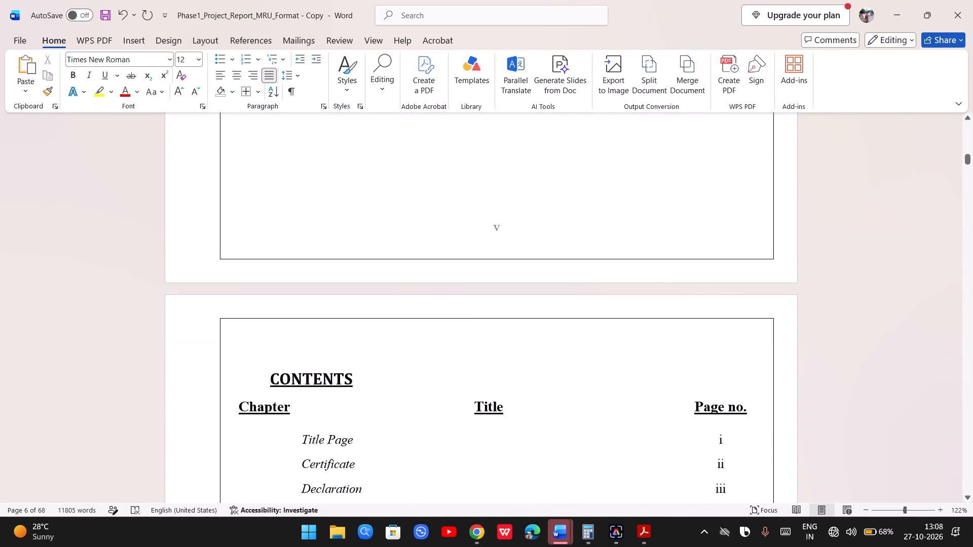
{"action": "scroll", "coordinate": [344, 413], "scroll_direction": "down", "scroll_amount": 2}
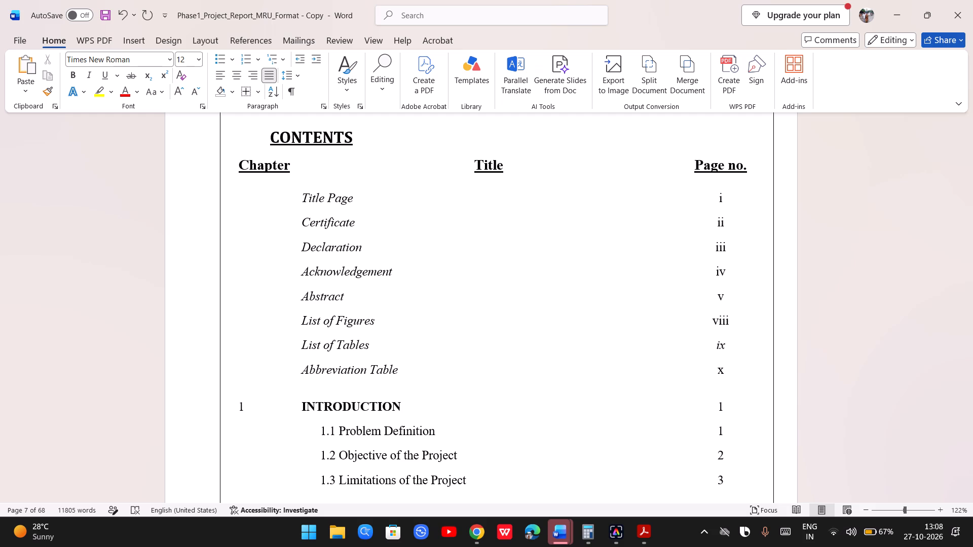
{"action": "scroll", "coordinate": [344, 413], "scroll_direction": "down", "scroll_amount": 1}
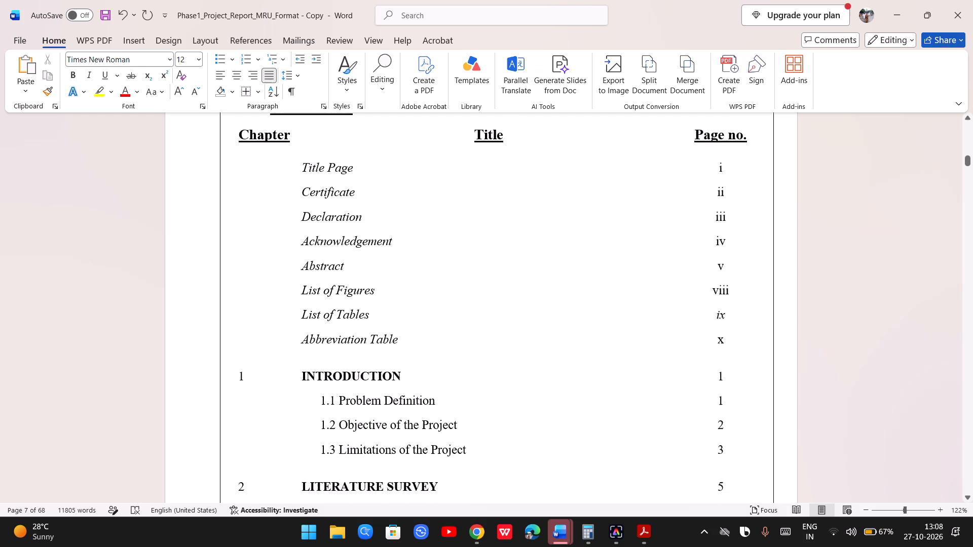
{"action": "scroll", "coordinate": [344, 413], "scroll_direction": "down", "scroll_amount": 3}
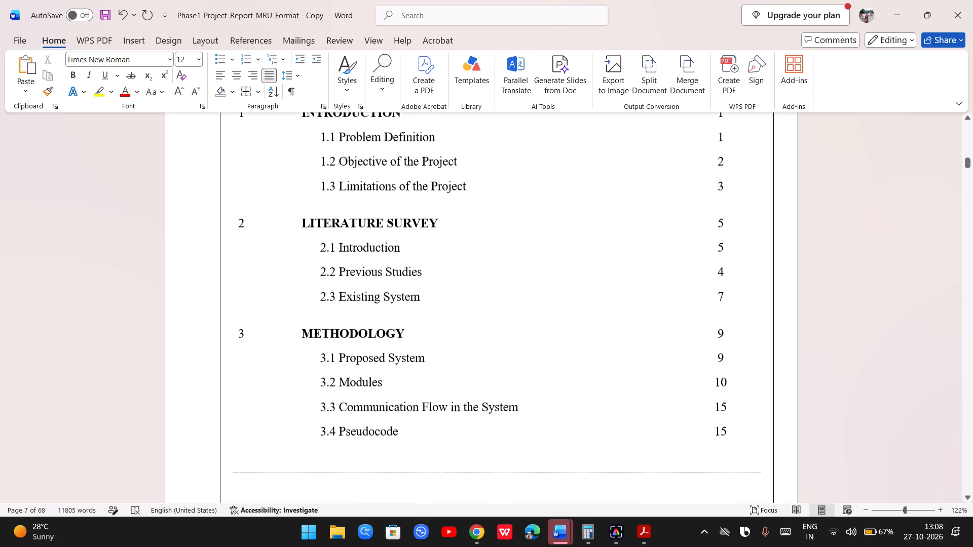
{"action": "scroll", "coordinate": [344, 413], "scroll_direction": "down", "scroll_amount": 5}
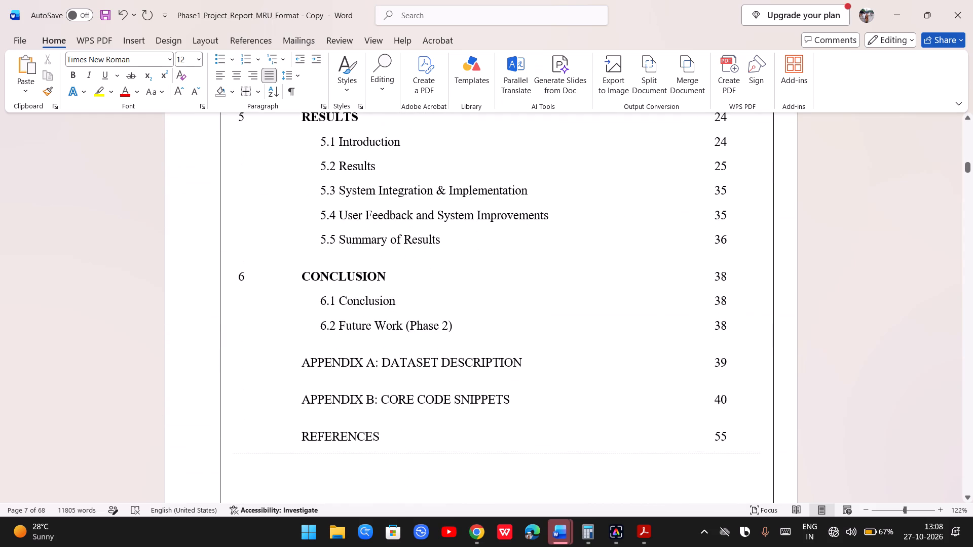
{"action": "scroll", "coordinate": [344, 413], "scroll_direction": "down", "scroll_amount": 1}
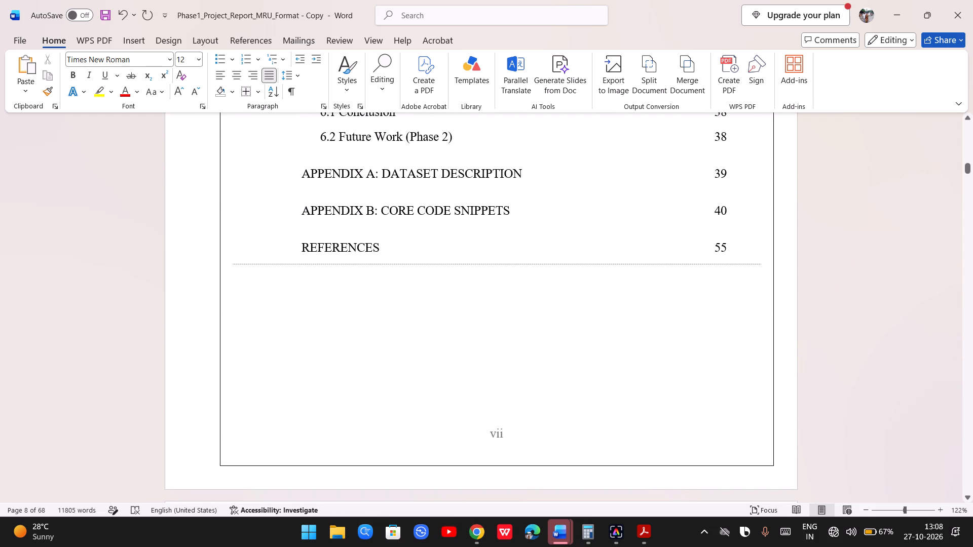
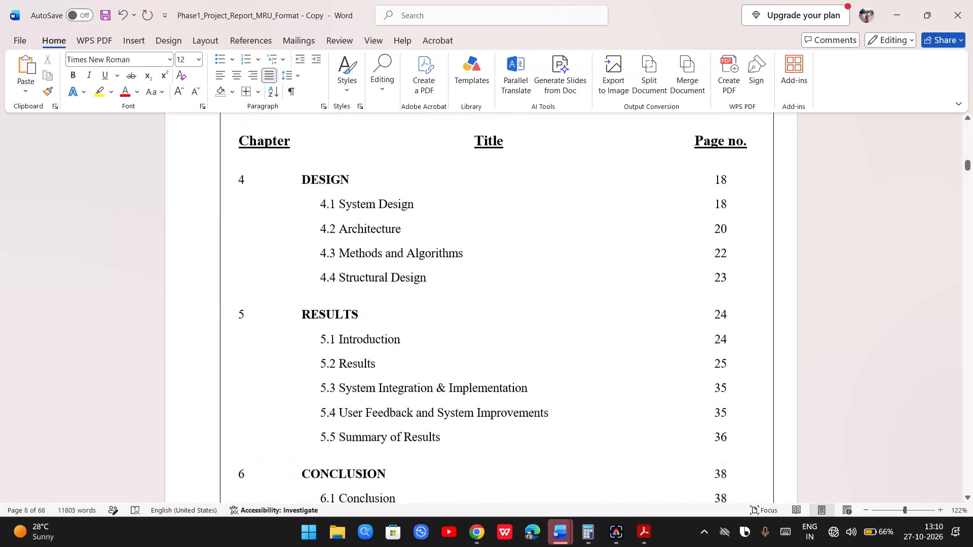
Examine the front matter from the abstract through the contents, figure, table and abbreviation lists to section 1.1 Problem Definition.
{"action": "scroll", "coordinate": [344, 413], "scroll_direction": "up", "scroll_amount": 1}
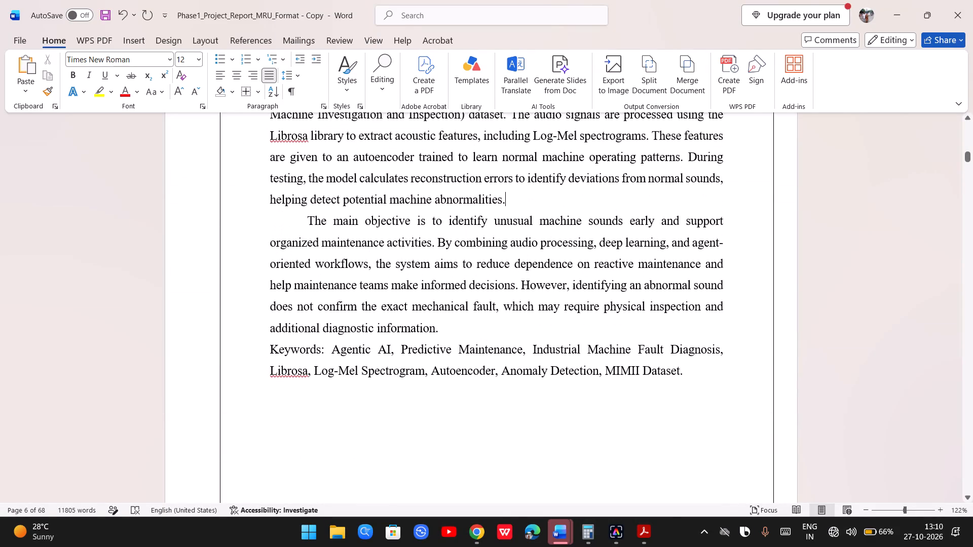
{"action": "scroll", "coordinate": [344, 413], "scroll_direction": "up", "scroll_amount": 2}
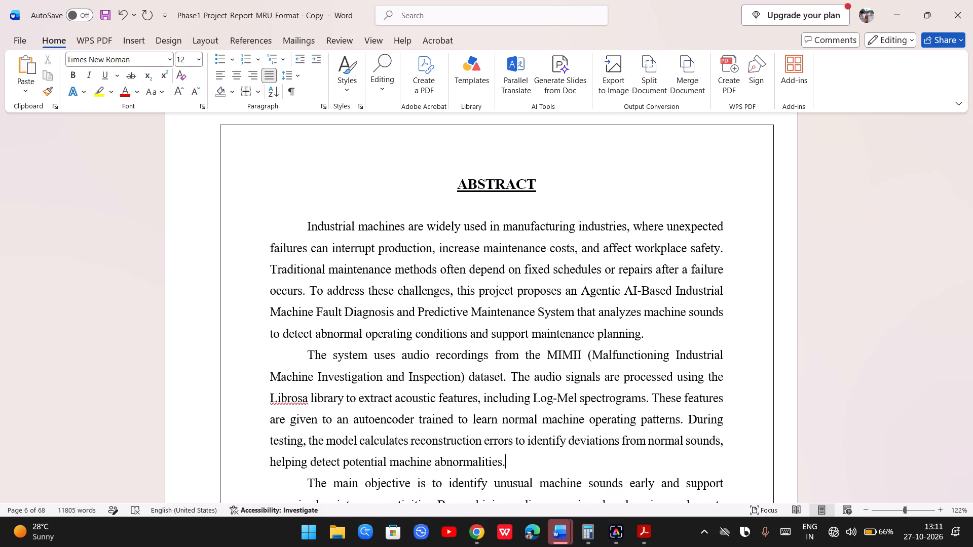
{"action": "scroll", "coordinate": [344, 413], "scroll_direction": "down", "scroll_amount": 6}
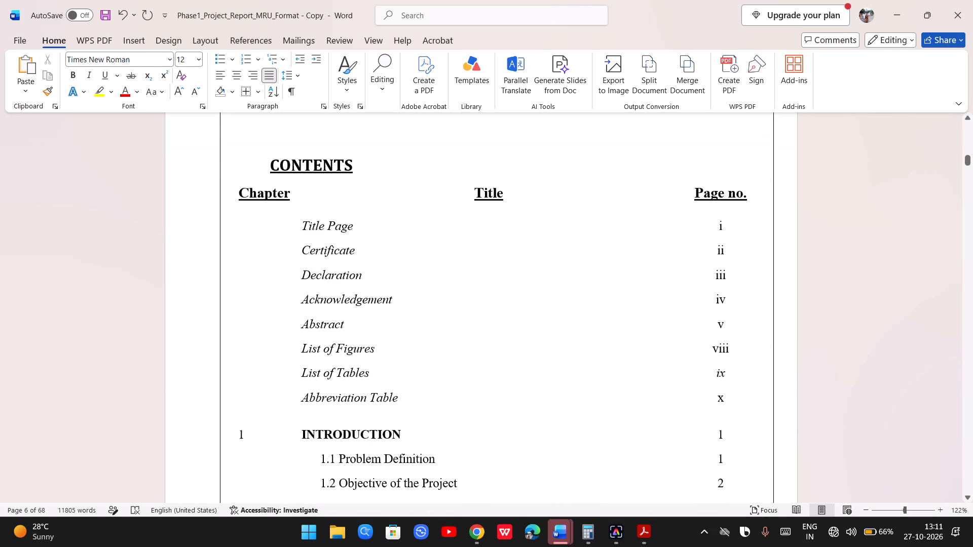
{"action": "scroll", "coordinate": [344, 413], "scroll_direction": "down", "scroll_amount": 6}
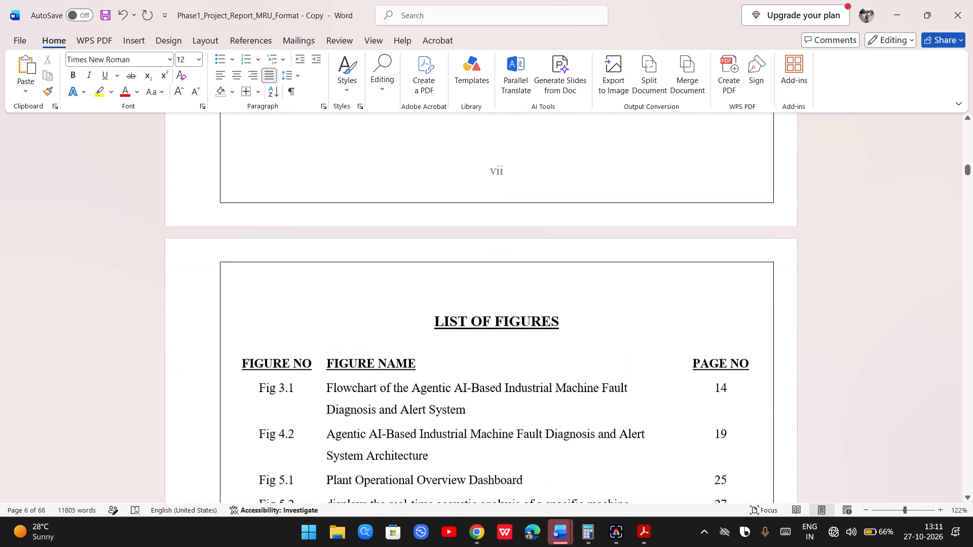
{"action": "scroll", "coordinate": [344, 413], "scroll_direction": "down", "scroll_amount": 5}
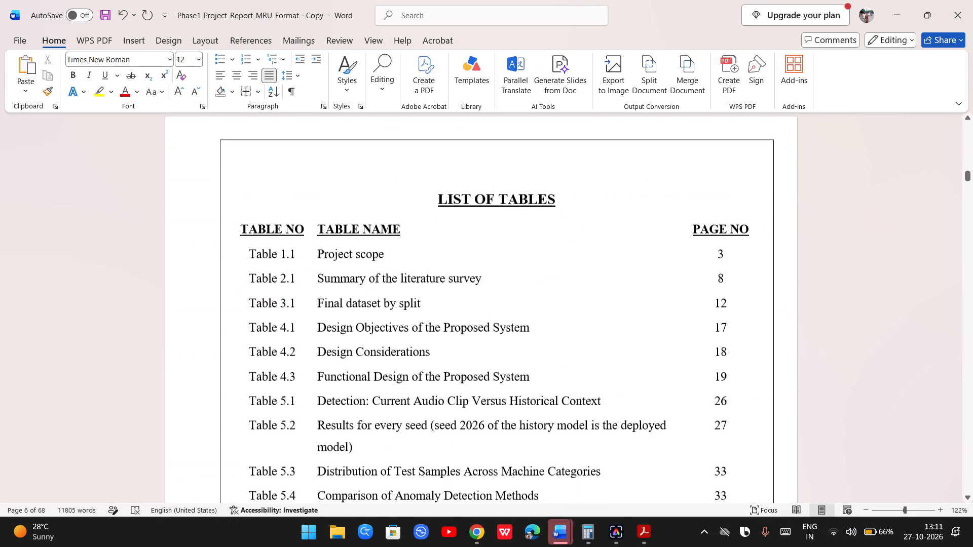
{"action": "scroll", "coordinate": [344, 413], "scroll_direction": "down", "scroll_amount": 2}
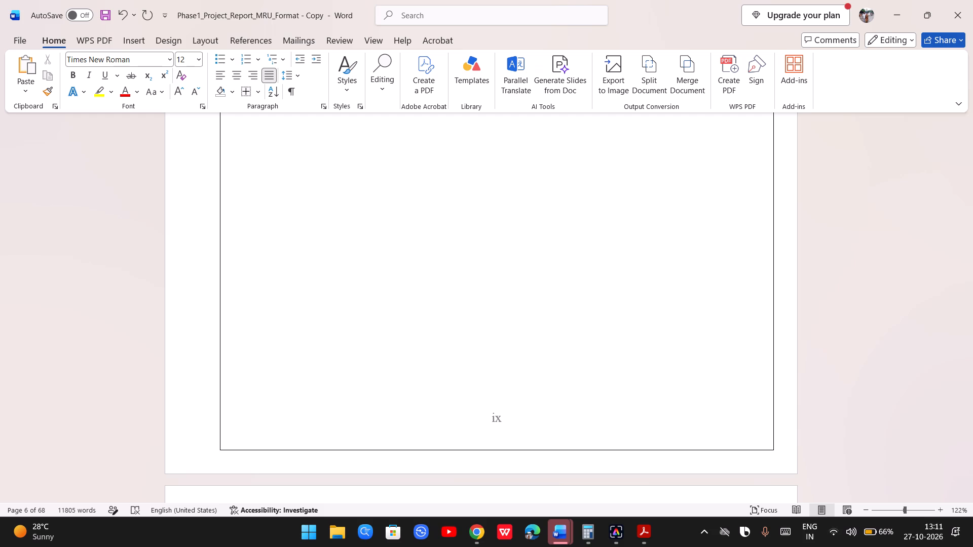
{"action": "scroll", "coordinate": [344, 413], "scroll_direction": "down", "scroll_amount": 1}
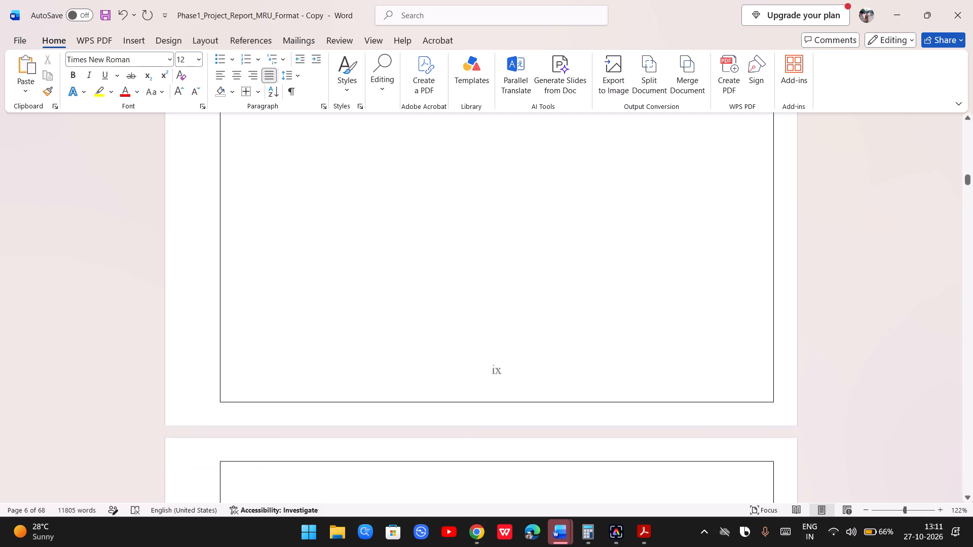
{"action": "scroll", "coordinate": [344, 413], "scroll_direction": "down", "scroll_amount": 4}
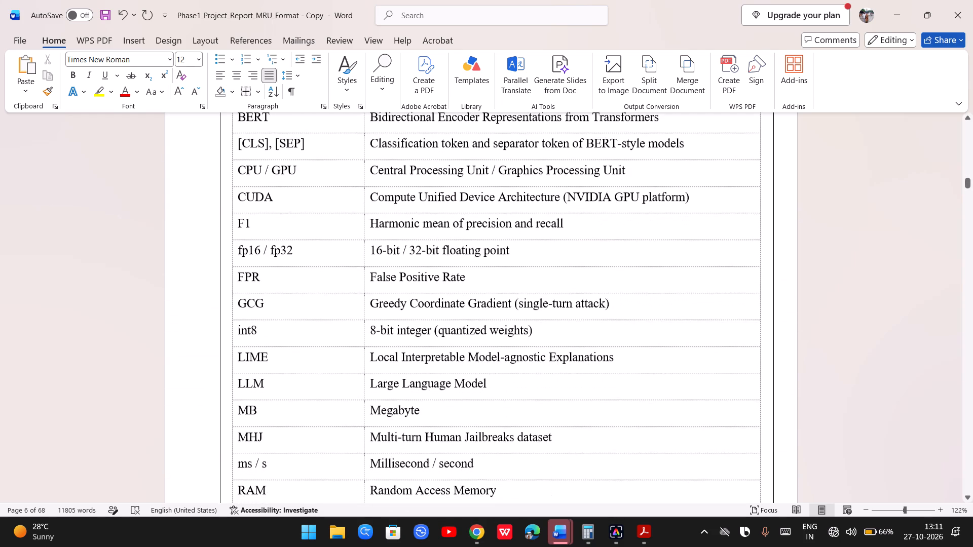
{"action": "scroll", "coordinate": [344, 413], "scroll_direction": "down", "scroll_amount": 3}
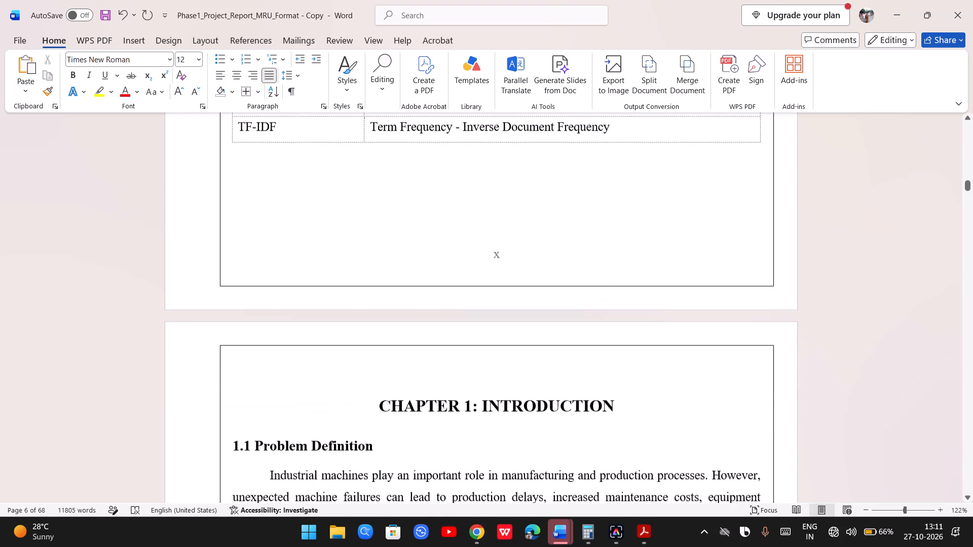
{"action": "scroll", "coordinate": [344, 413], "scroll_direction": "down", "scroll_amount": 1}
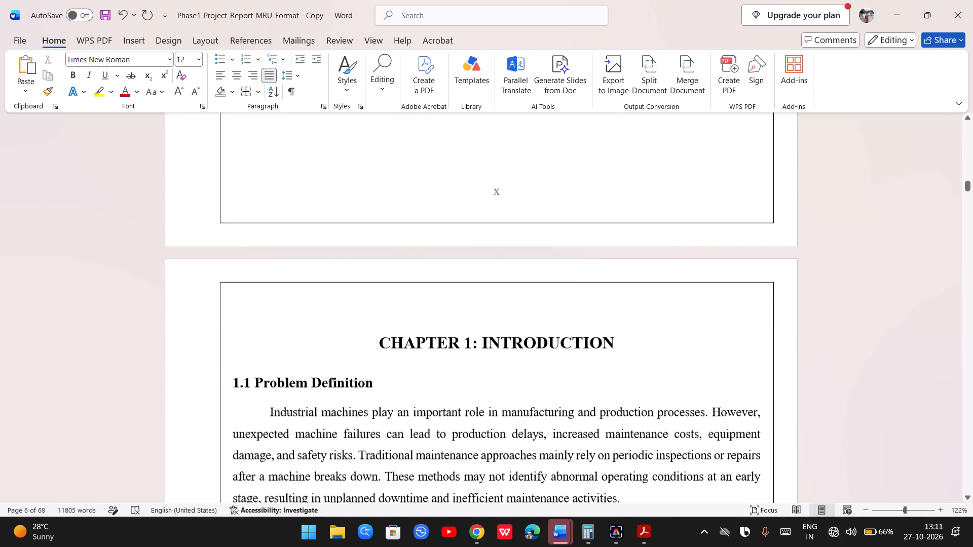
{"action": "scroll", "coordinate": [344, 413], "scroll_direction": "down", "scroll_amount": 3}
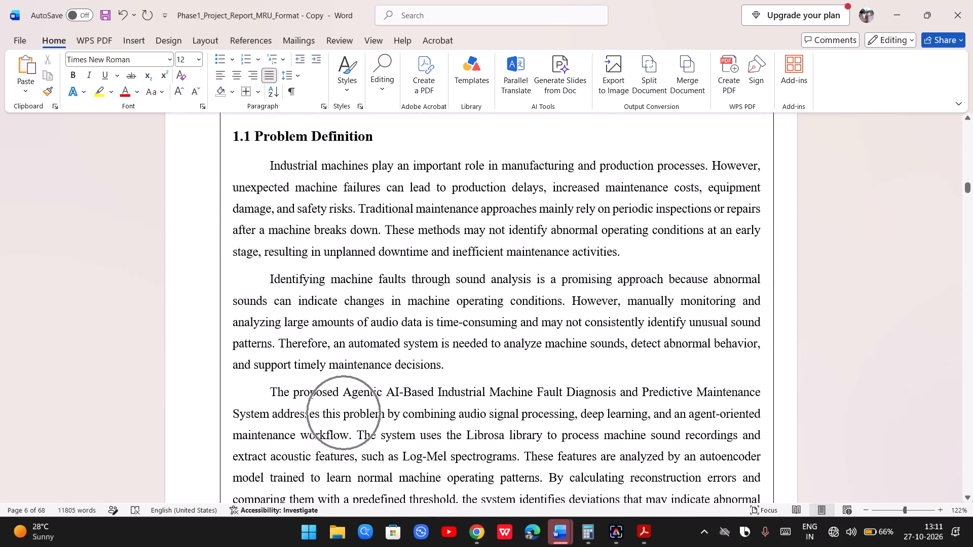
Open the print preview of the report and examine its pages from Chapter 1 back to the cover page.
{"action": "key", "text": "ctrl+p"}
{"action": "key", "text": "ctrl+p"}
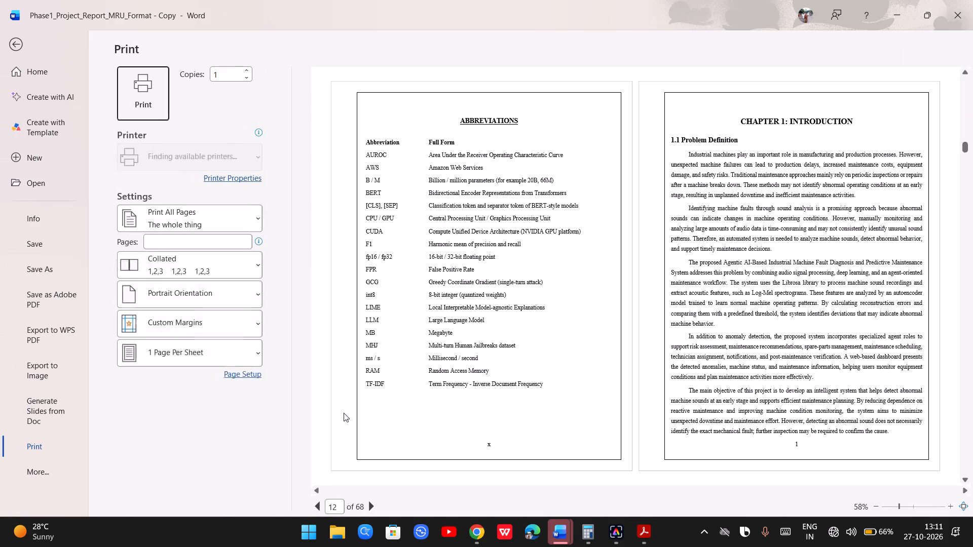
{"action": "key", "text": "Up"}
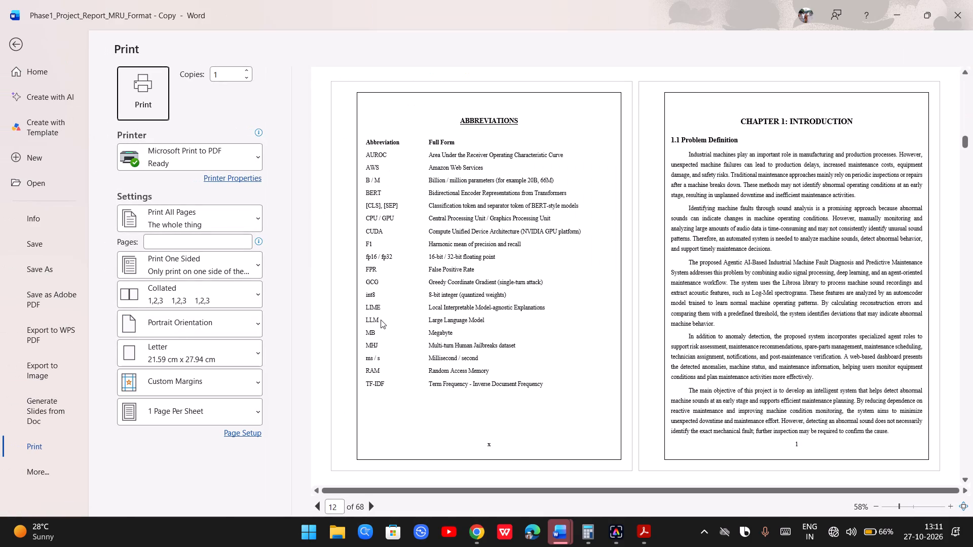
{"action": "key", "text": "Up"}
{"action": "scroll", "coordinate": [460, 376], "scroll_direction": "right", "scroll_amount": 8}
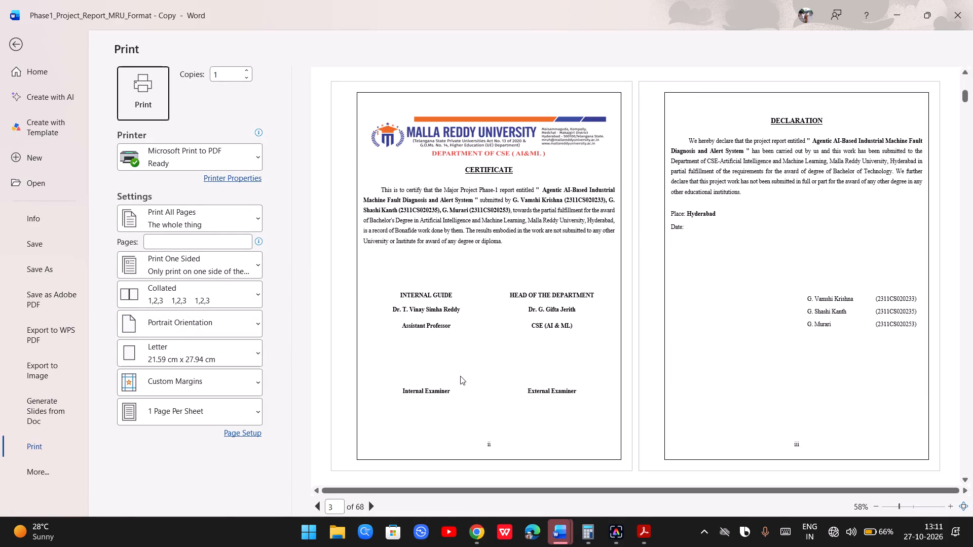
{"action": "scroll", "coordinate": [460, 376], "scroll_direction": "up", "scroll_amount": 13}
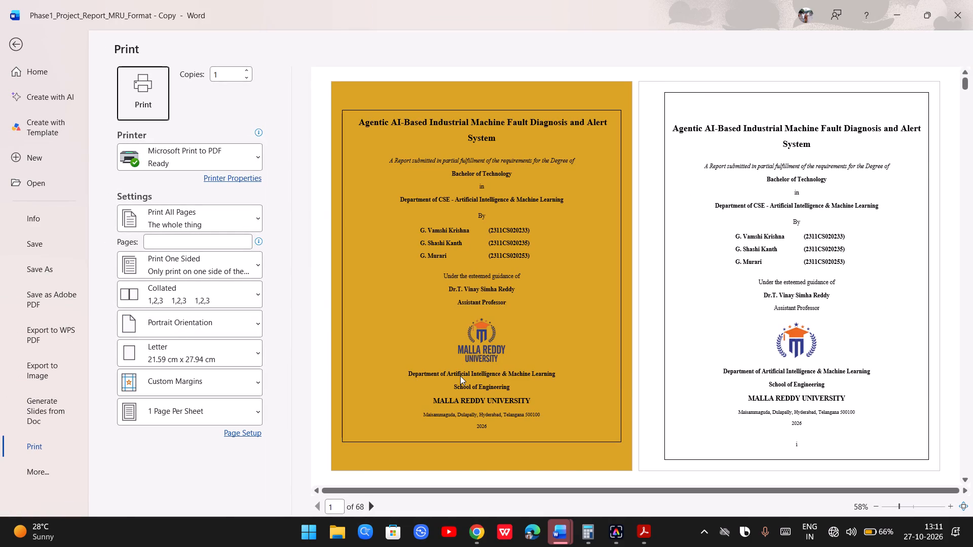
{"action": "scroll", "coordinate": [460, 376], "scroll_direction": "up", "scroll_amount": 6}
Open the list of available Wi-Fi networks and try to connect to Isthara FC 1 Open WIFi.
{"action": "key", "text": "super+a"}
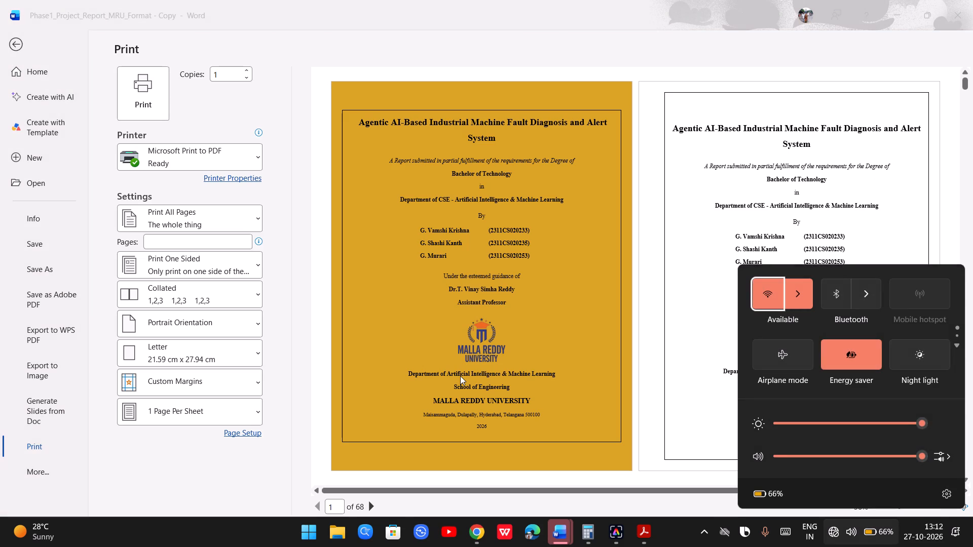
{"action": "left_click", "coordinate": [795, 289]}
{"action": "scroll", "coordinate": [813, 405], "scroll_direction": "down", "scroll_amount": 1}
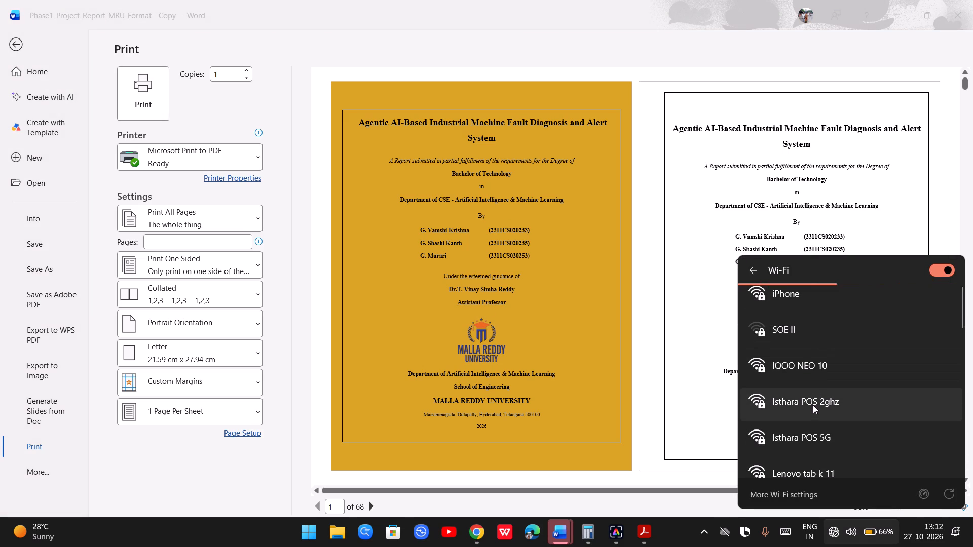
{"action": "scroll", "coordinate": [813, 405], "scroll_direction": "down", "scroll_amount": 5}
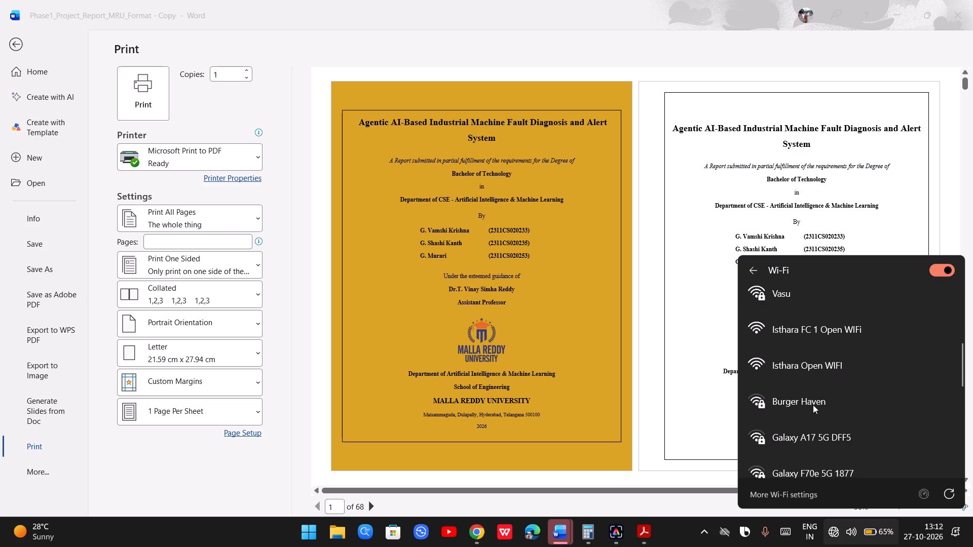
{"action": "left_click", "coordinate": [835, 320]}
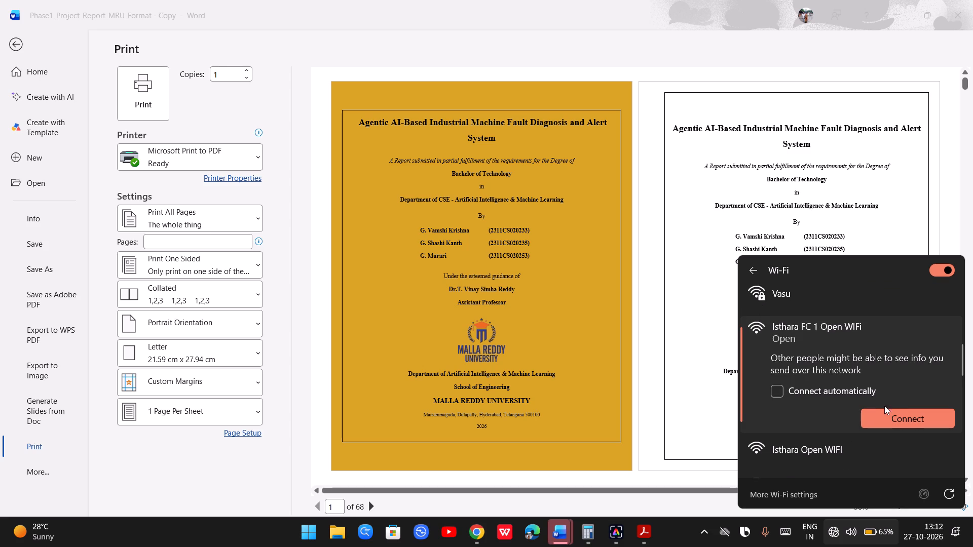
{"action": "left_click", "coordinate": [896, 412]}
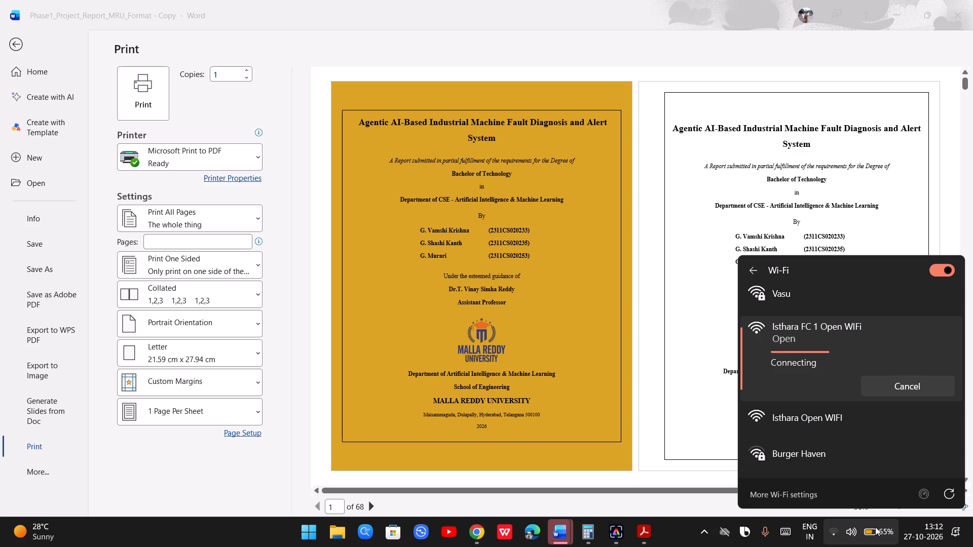
Connect the computer to the Isthara Open WIFI network and return to the report's print preview.
{"action": "left_click", "coordinate": [882, 410]}
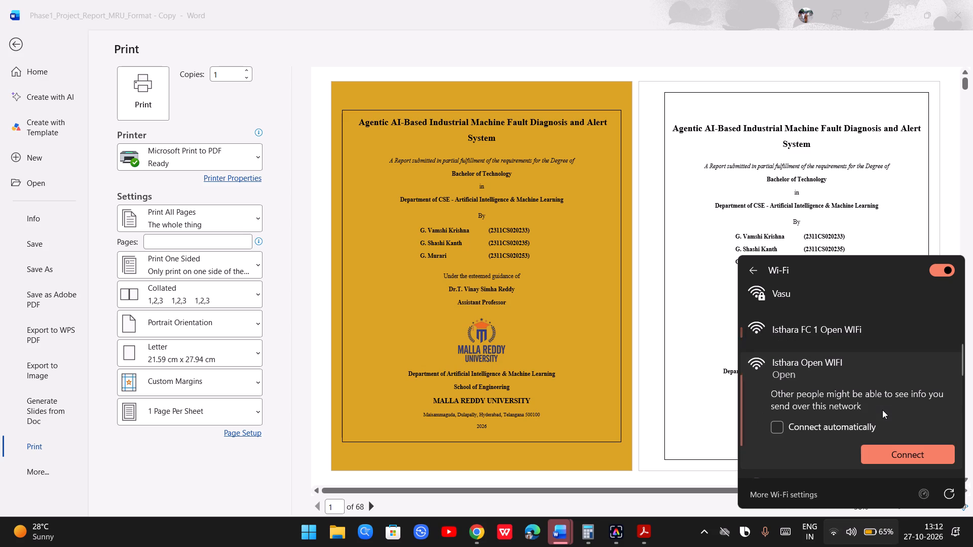
{"action": "left_click", "coordinate": [920, 464]}
{"action": "left_click", "coordinate": [923, 452]}
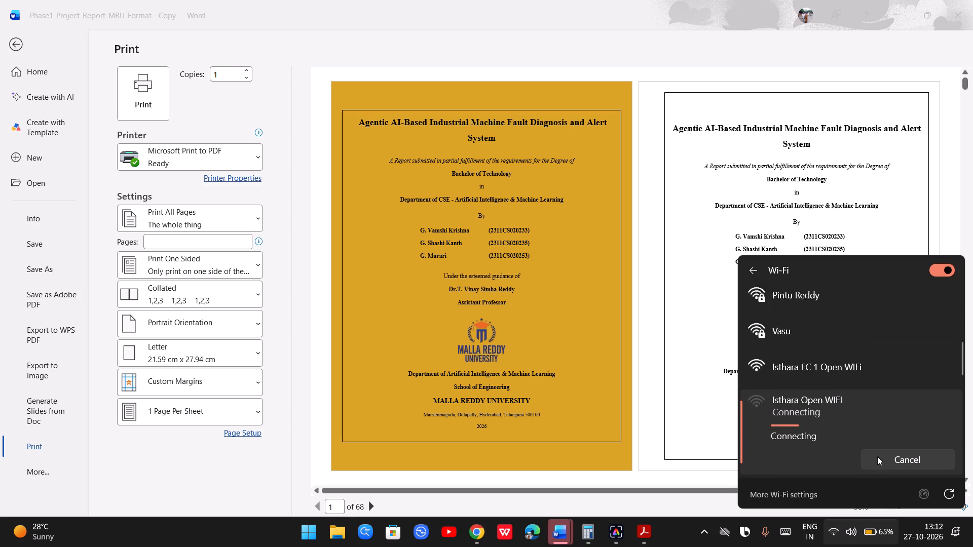
{"action": "scroll", "coordinate": [877, 456], "scroll_direction": "down", "scroll_amount": 1}
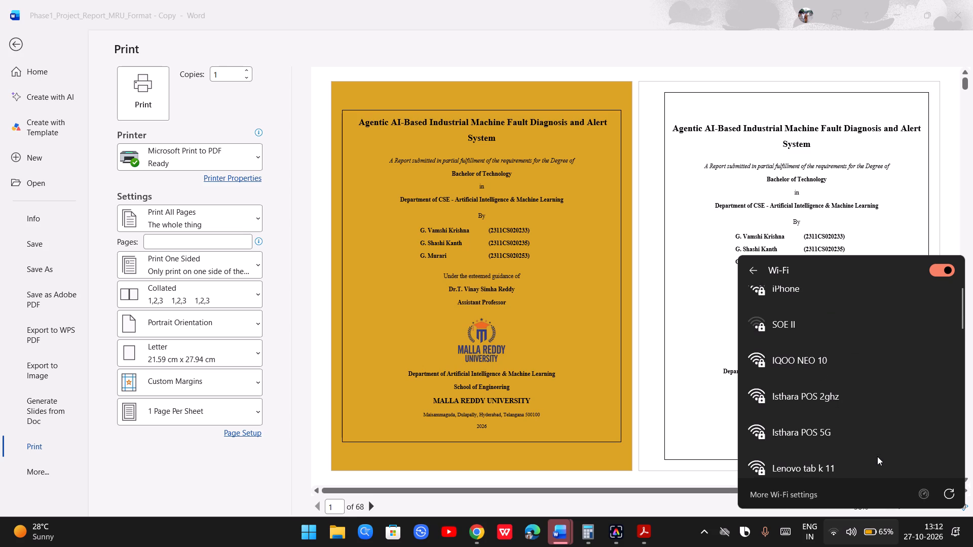
{"action": "scroll", "coordinate": [877, 456], "scroll_direction": "down", "scroll_amount": 2}
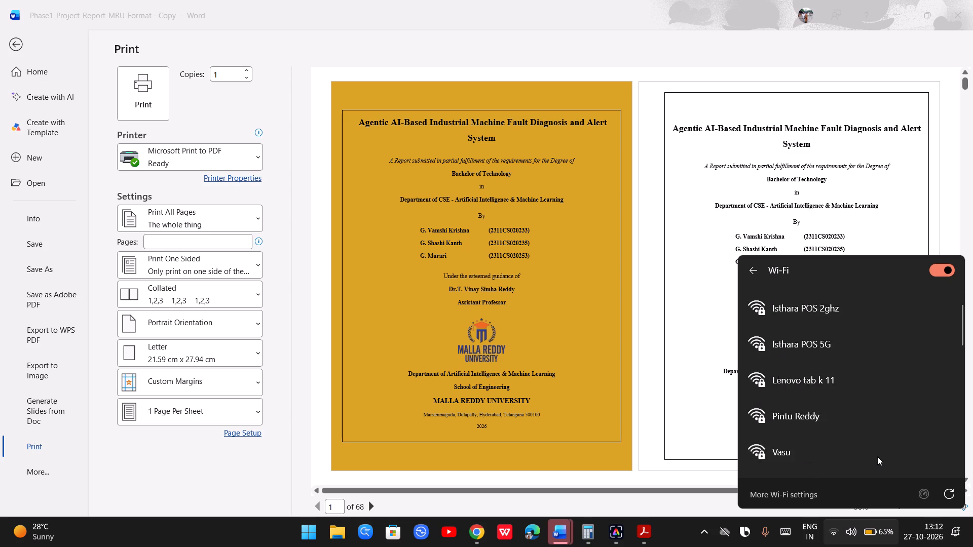
{"action": "scroll", "coordinate": [877, 456], "scroll_direction": "down", "scroll_amount": 3}
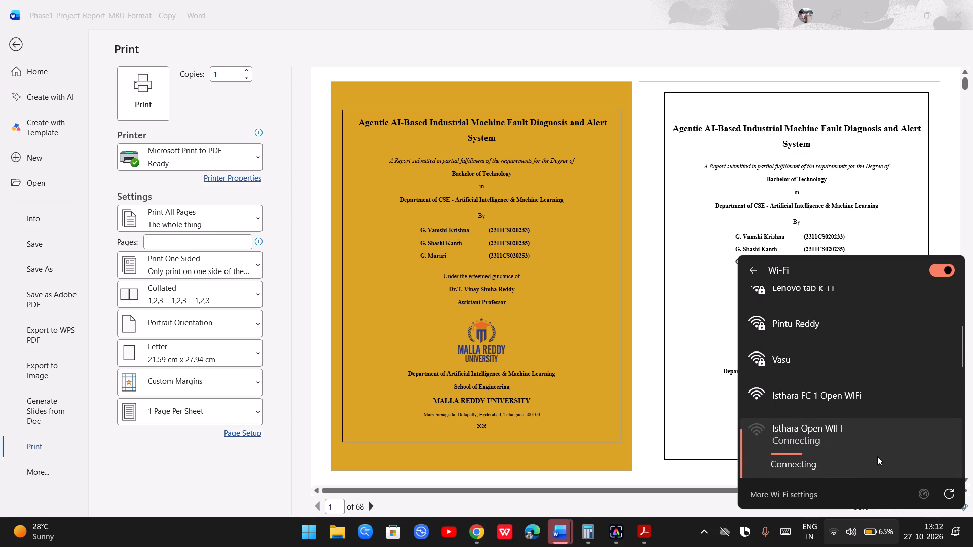
{"action": "scroll", "coordinate": [877, 456], "scroll_direction": "down", "scroll_amount": 4}
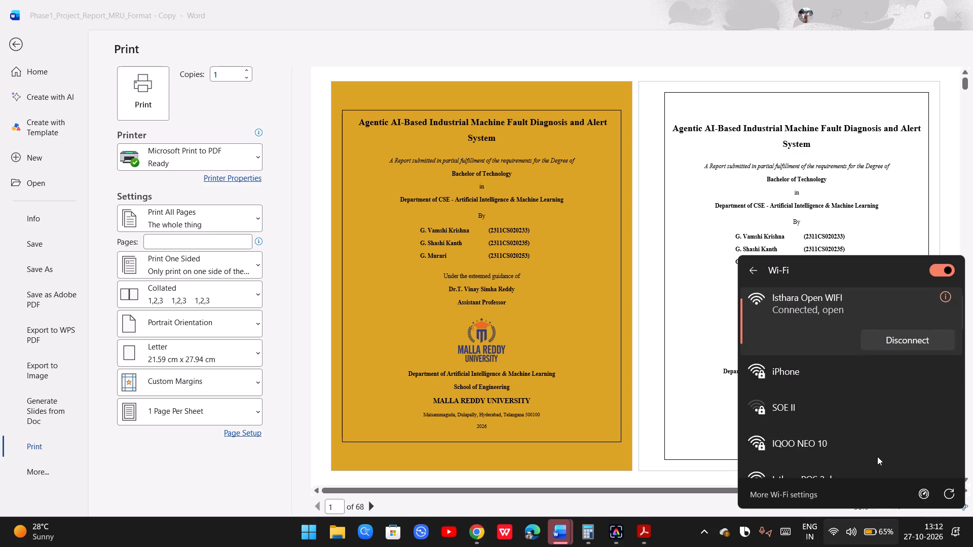
{"action": "left_click", "coordinate": [597, 240]}
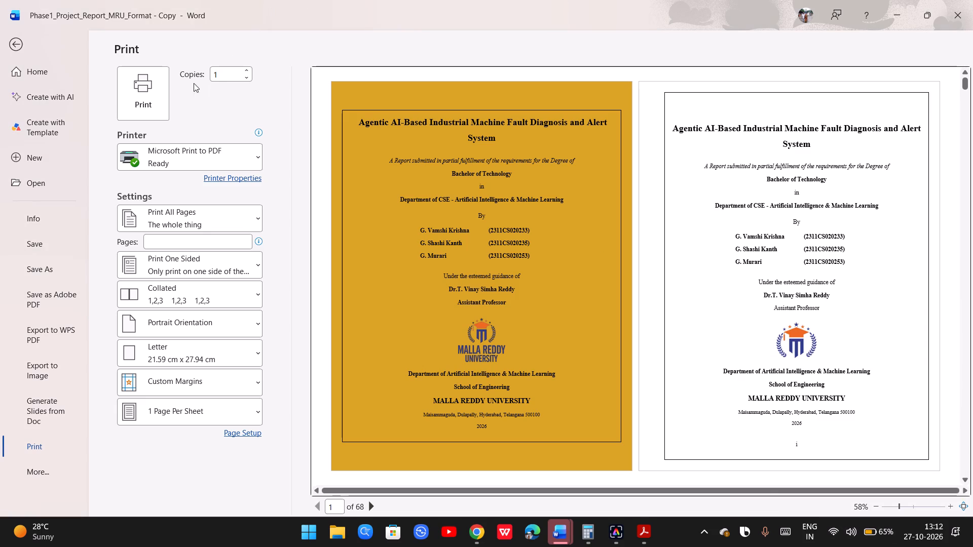
Print the whole report with Microsoft Print to PDF, choosing the documents folder inside 4-1 project on Local Disk (C:) as destination.
{"action": "left_click", "coordinate": [166, 95]}
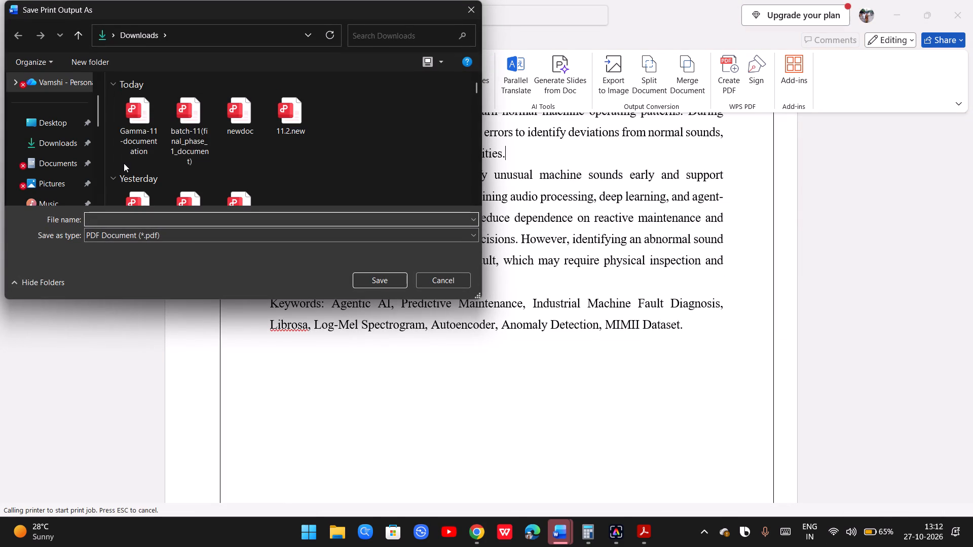
{"action": "scroll", "coordinate": [51, 166], "scroll_direction": "down", "scroll_amount": 1}
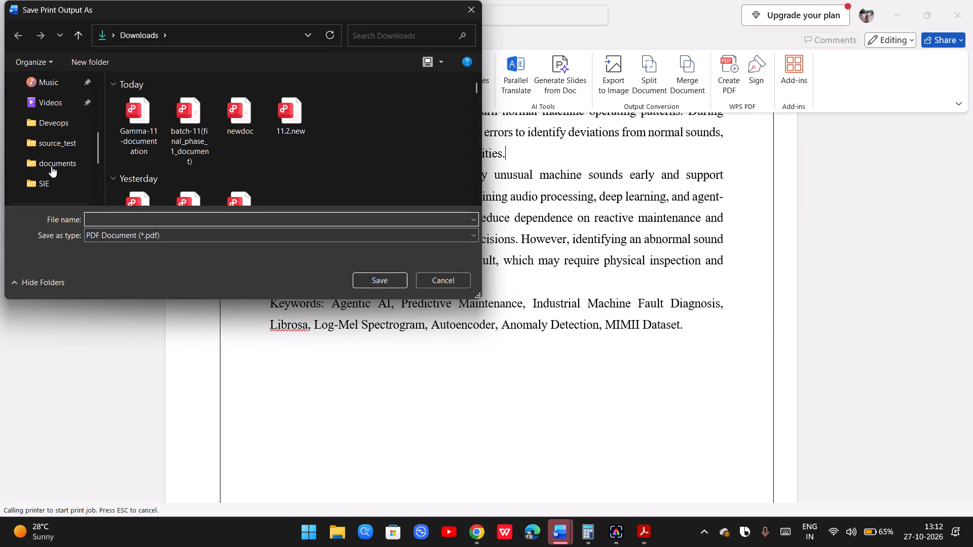
{"action": "scroll", "coordinate": [52, 155], "scroll_direction": "down", "scroll_amount": 1}
{"action": "left_click", "coordinate": [55, 148]}
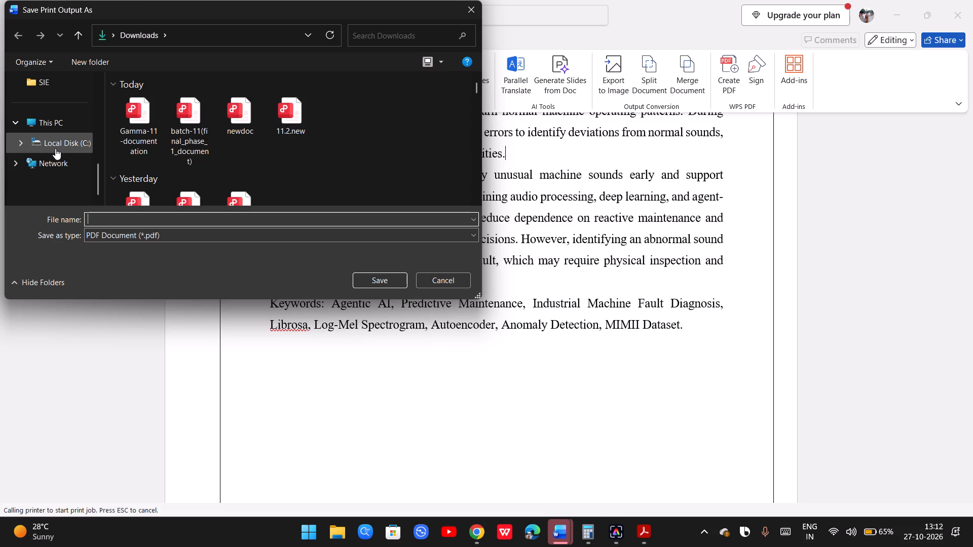
{"action": "scroll", "coordinate": [145, 195], "scroll_direction": "down", "scroll_amount": 2}
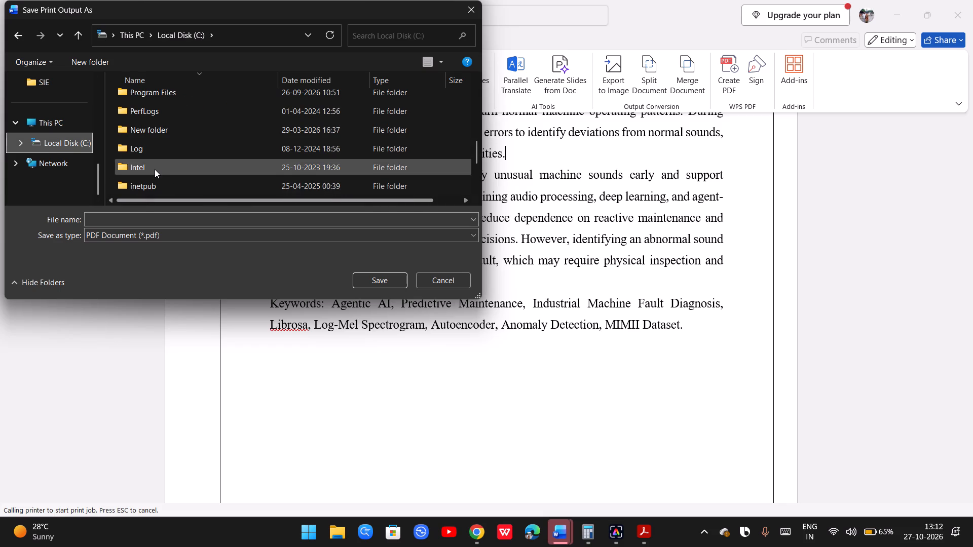
{"action": "scroll", "coordinate": [155, 169], "scroll_direction": "down", "scroll_amount": 1}
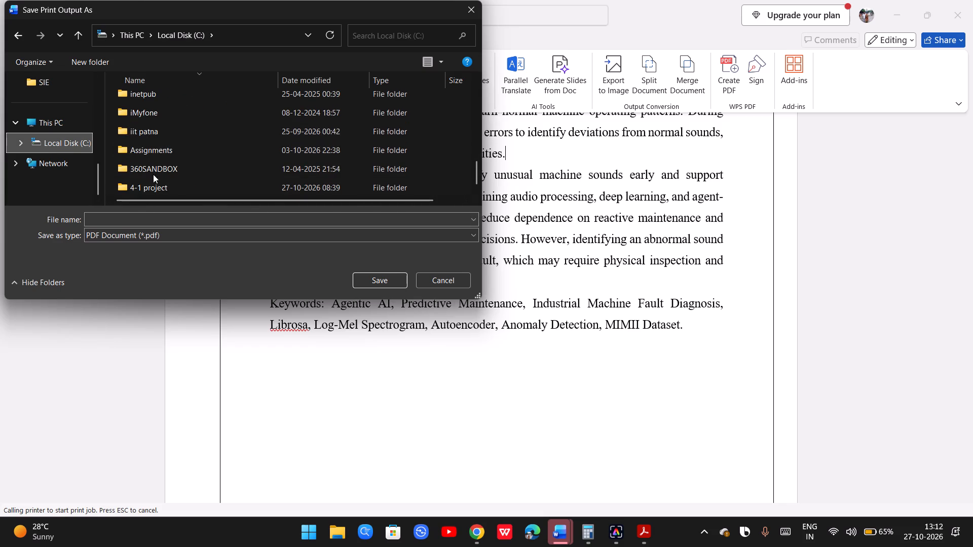
{"action": "double_click", "coordinate": [152, 184]}
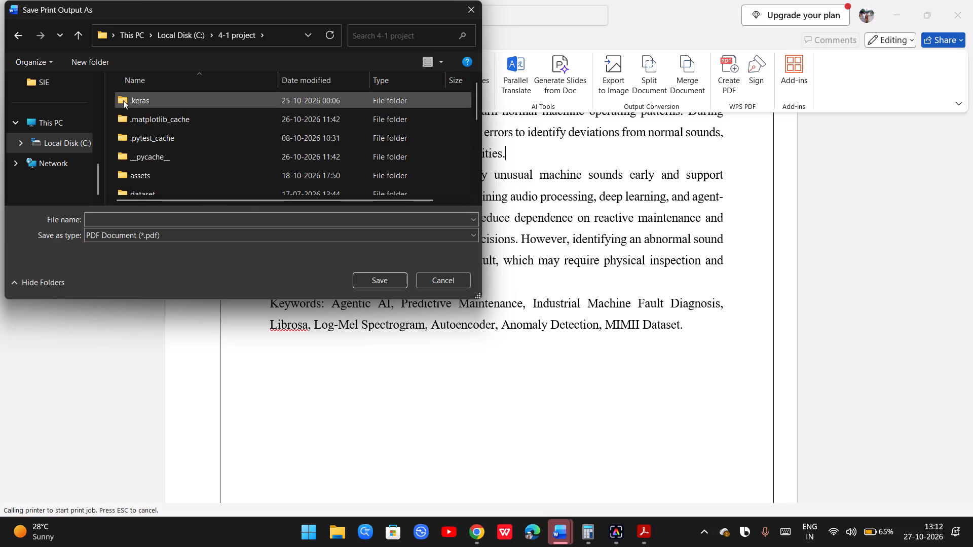
{"action": "scroll", "coordinate": [150, 177], "scroll_direction": "down", "scroll_amount": 1}
{"action": "scroll", "coordinate": [152, 136], "scroll_direction": "up", "scroll_amount": 1}
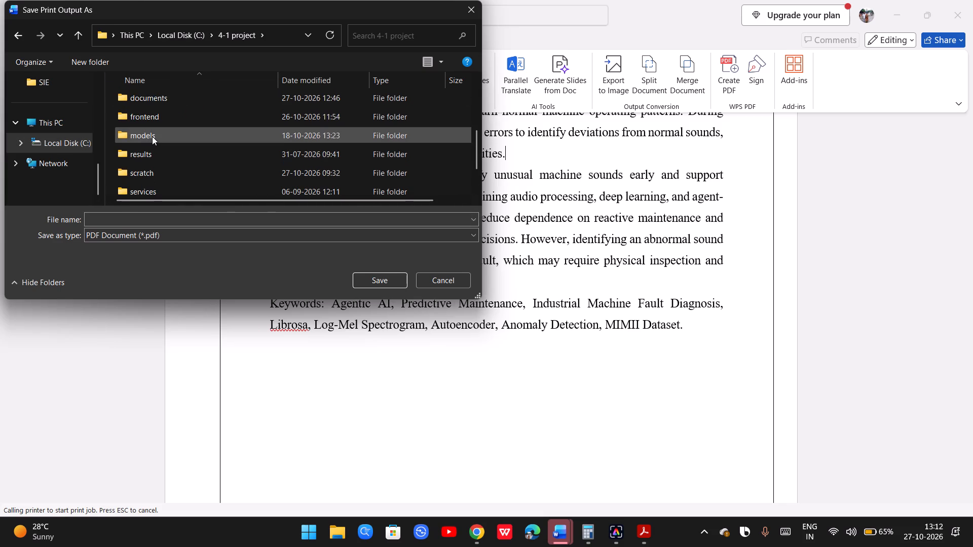
{"action": "double_click", "coordinate": [169, 101]}
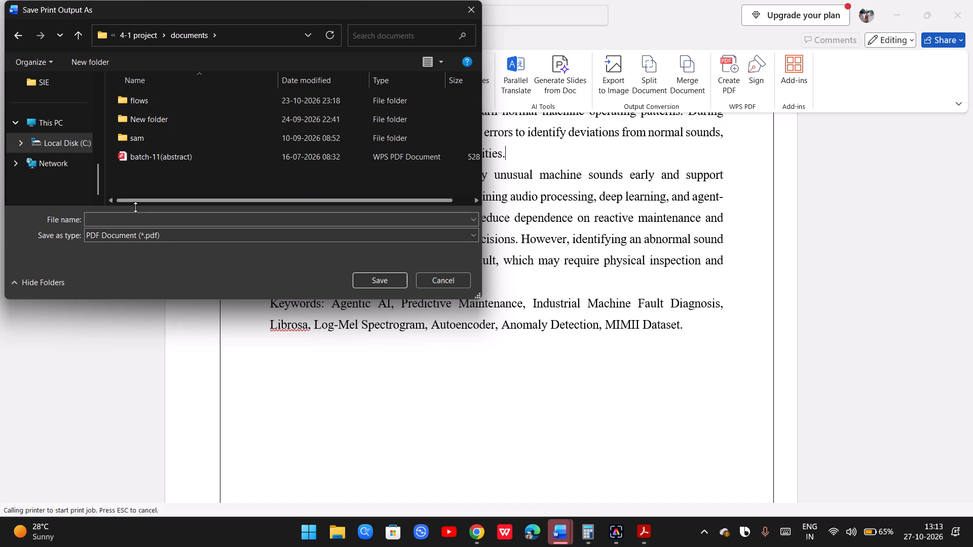
Name the PDF output "document" and save it in the chosen folder.
{"action": "left_click", "coordinate": [135, 209]}
{"action": "left_click", "coordinate": [133, 212]}
{"action": "left_click", "coordinate": [130, 215]}
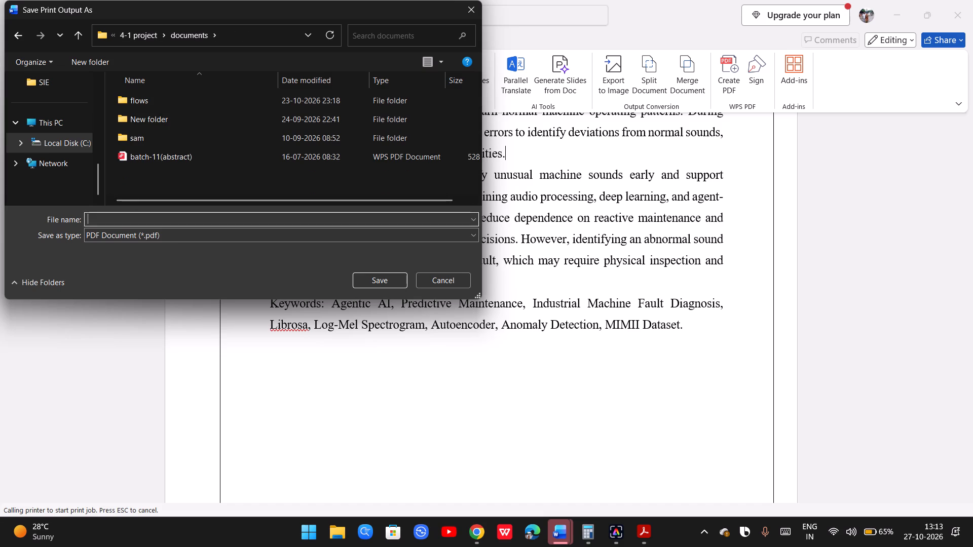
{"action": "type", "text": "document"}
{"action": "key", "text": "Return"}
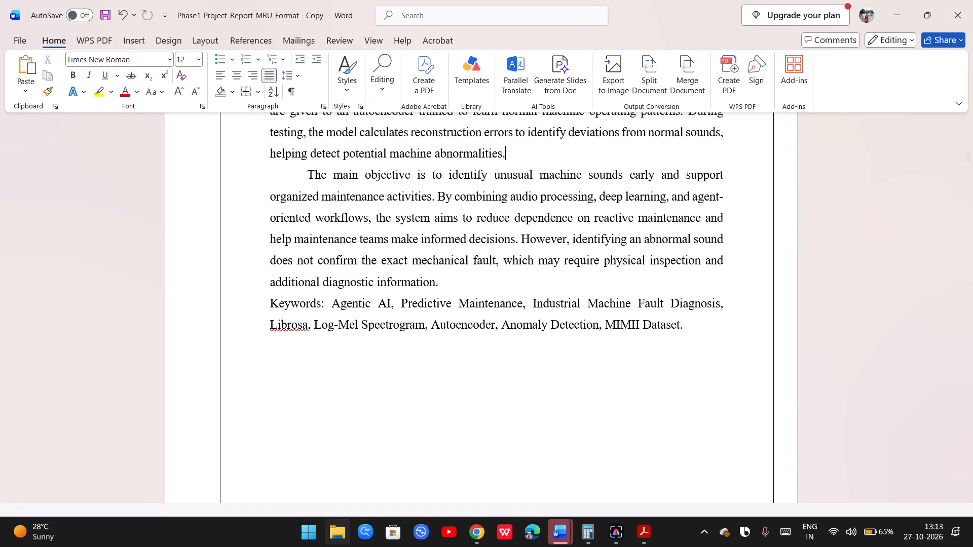